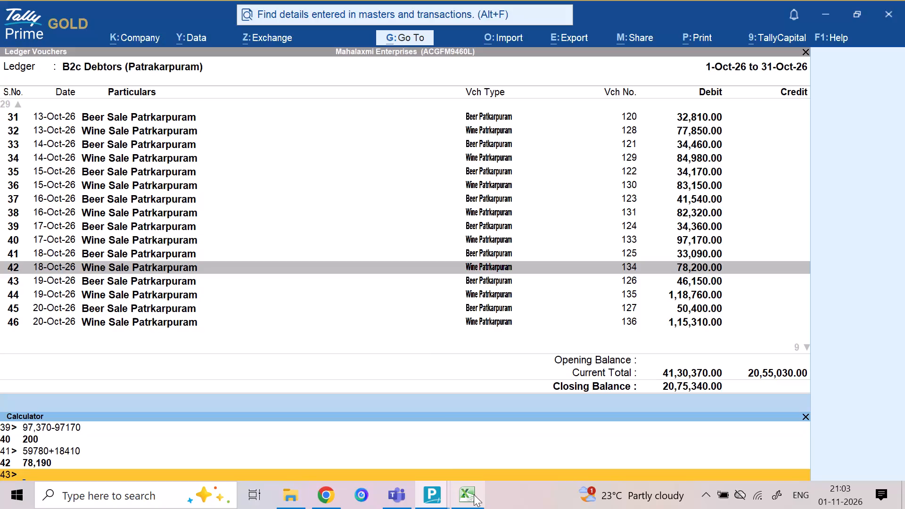
Close the B2c Debtors (Patrakarpuram) ledger vouchers report and return to the Gateway of Tally.
{"action": "left_click", "coordinate": [433, 303]}
{"action": "key", "text": "Escape"}
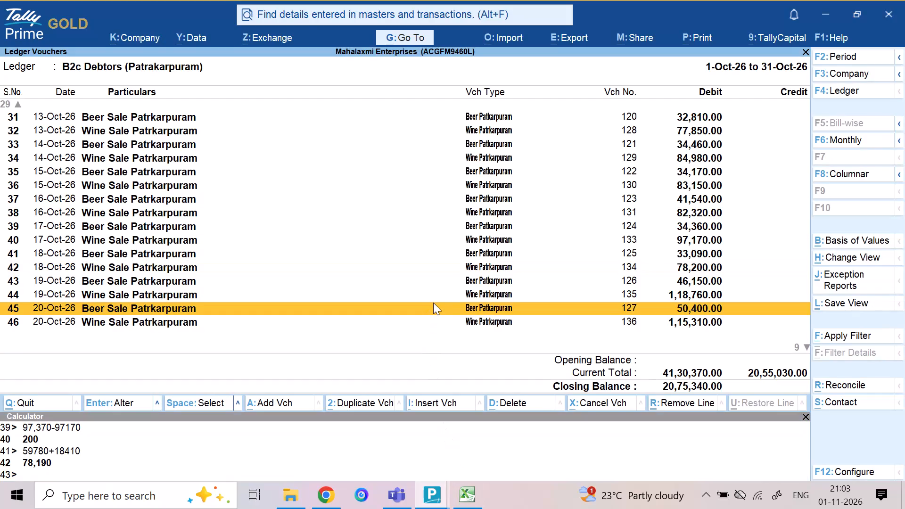
{"action": "key", "text": "Escape"}
{"action": "key", "text": "Escape"}
{"action": "key", "text": "Escape"}
{"action": "key", "text": "Escape"}
{"action": "key", "text": "Escape"}
{"action": "key", "text": "Escape"}
{"action": "key", "text": "Escape"}
{"action": "key", "text": "Escape"}
{"action": "key", "text": "Escape"}
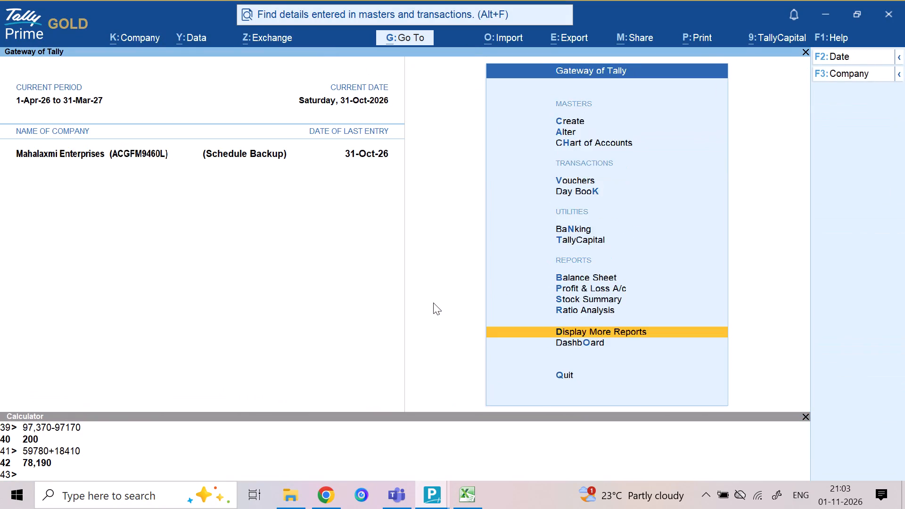
{"action": "key", "text": "Escape"}
{"action": "key", "text": "Escape"}
{"action": "key", "text": "Escape"}
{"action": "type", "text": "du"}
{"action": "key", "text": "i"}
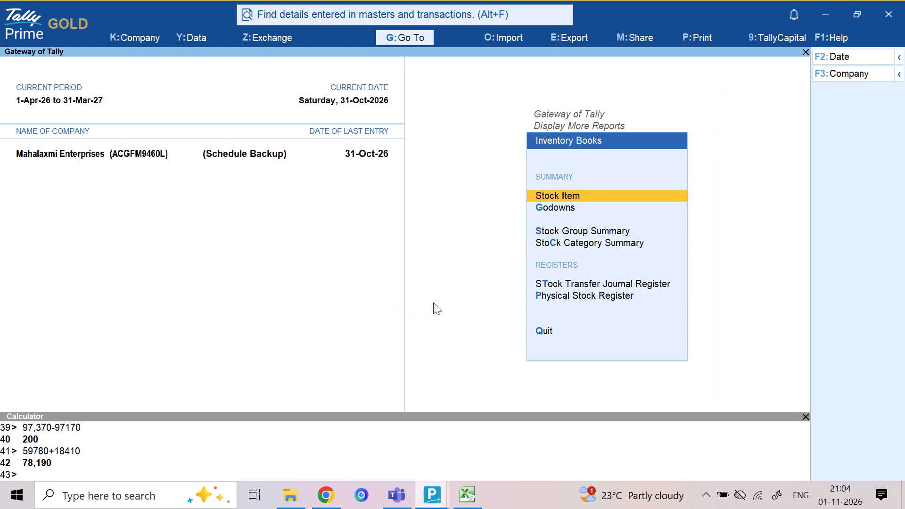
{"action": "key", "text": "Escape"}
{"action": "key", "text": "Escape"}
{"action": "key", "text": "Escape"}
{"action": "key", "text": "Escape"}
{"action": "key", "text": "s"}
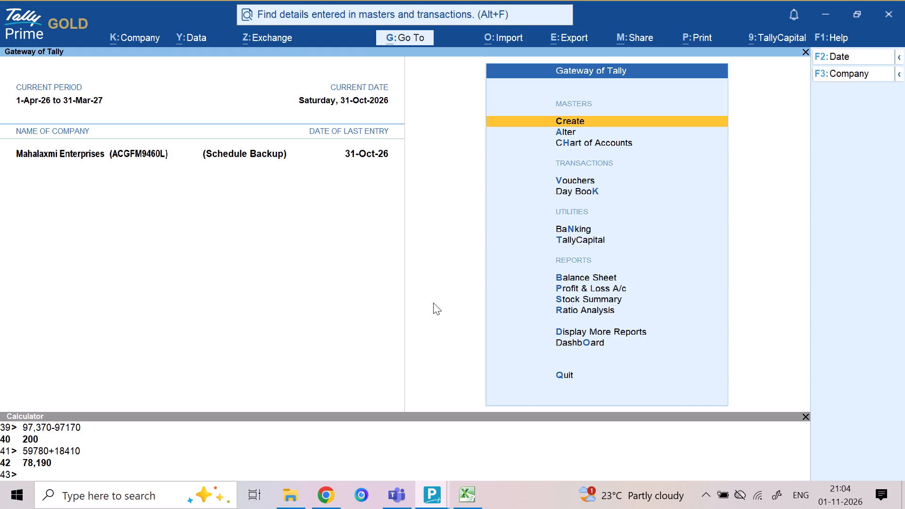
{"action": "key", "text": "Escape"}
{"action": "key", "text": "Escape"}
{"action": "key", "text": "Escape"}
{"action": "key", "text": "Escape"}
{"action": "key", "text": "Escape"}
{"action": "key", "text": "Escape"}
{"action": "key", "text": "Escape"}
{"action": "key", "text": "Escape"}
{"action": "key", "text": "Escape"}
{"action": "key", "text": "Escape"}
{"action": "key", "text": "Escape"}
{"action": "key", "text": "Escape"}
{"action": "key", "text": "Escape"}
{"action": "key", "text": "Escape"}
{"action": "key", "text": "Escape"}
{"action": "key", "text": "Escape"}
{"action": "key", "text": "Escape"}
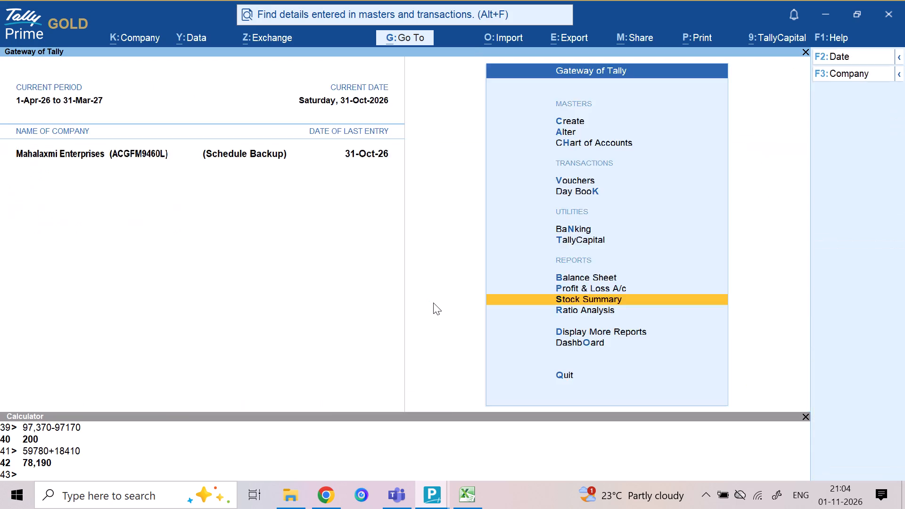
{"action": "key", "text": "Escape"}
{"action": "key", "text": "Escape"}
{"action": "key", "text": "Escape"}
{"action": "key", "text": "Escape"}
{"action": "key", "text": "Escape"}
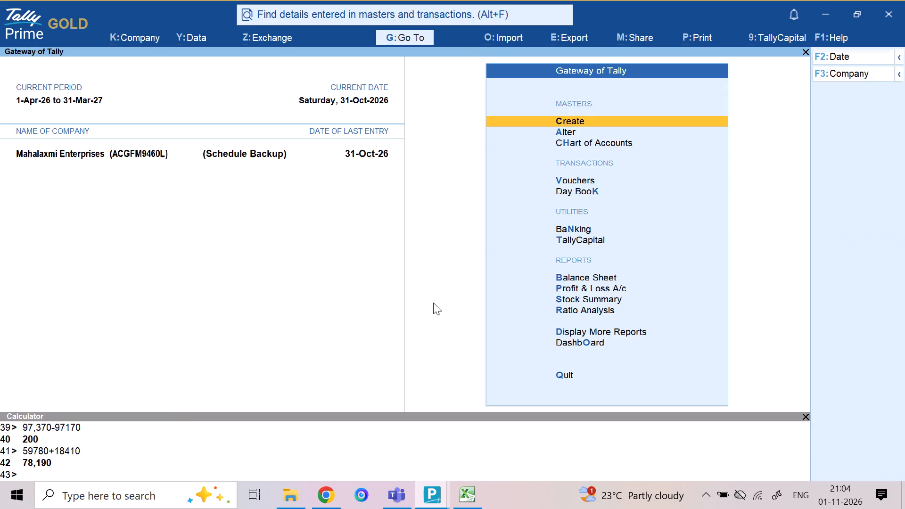
Open the monthly summary of stock item SNOSKI MASALA JAMUN 90ML in the inventory books, and copy the item's name.
{"action": "type", "text": "dia"}
{"action": "key", "text": "Return"}
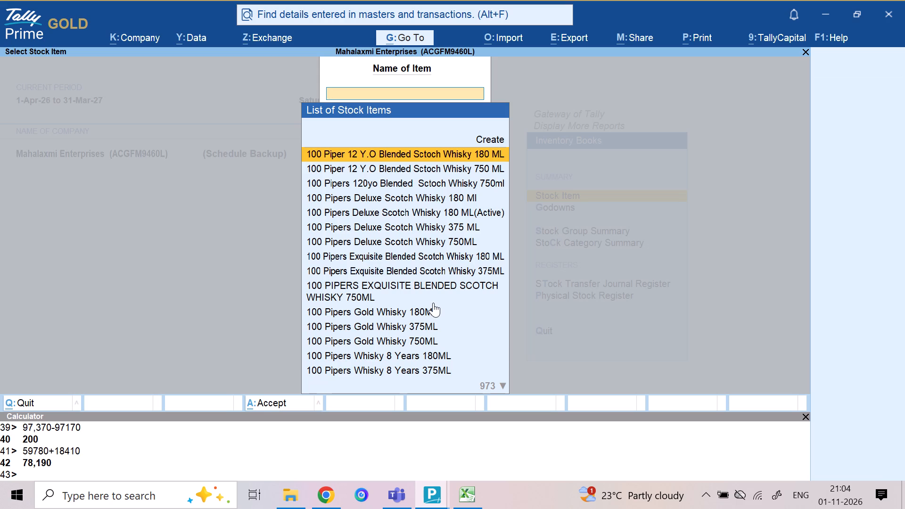
{"action": "type", "text": "sn"}
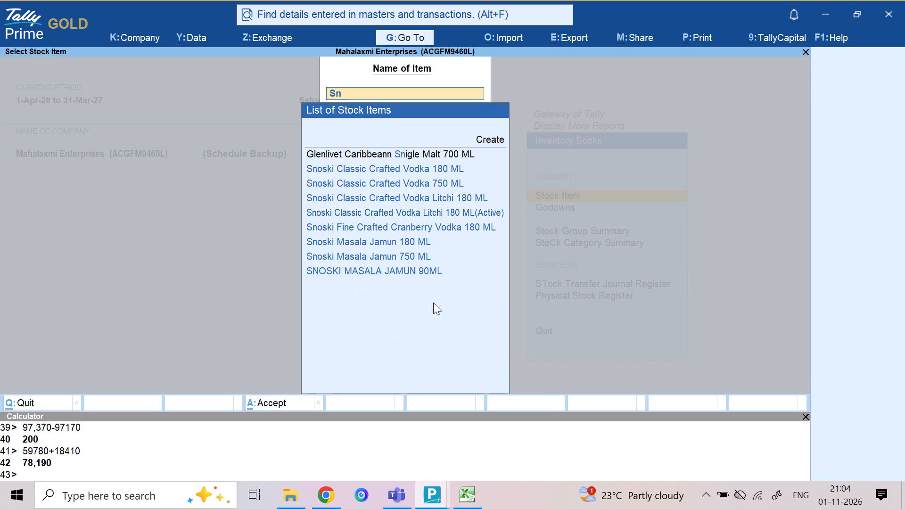
{"action": "key", "text": "Down"}
{"action": "key", "text": "Down"}
{"action": "key", "text": "Down"}
{"action": "key", "text": "Down"}
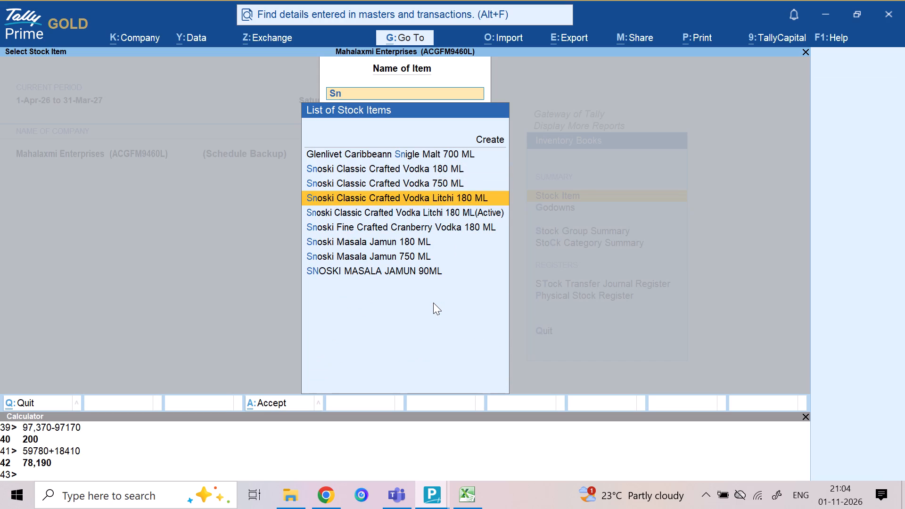
{"action": "key", "text": "Down"}
{"action": "key", "text": "Down"}
{"action": "key", "text": "Down"}
{"action": "key", "text": "Down"}
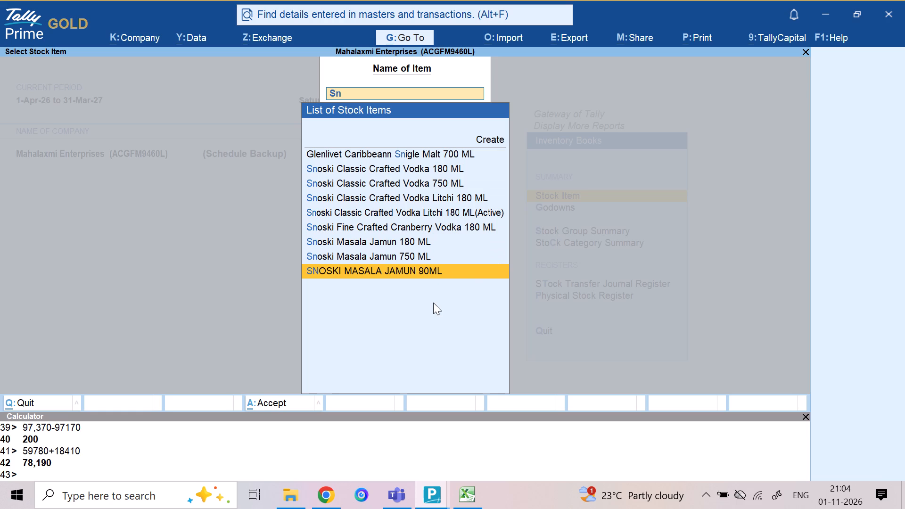
{"action": "key", "text": "Return"}
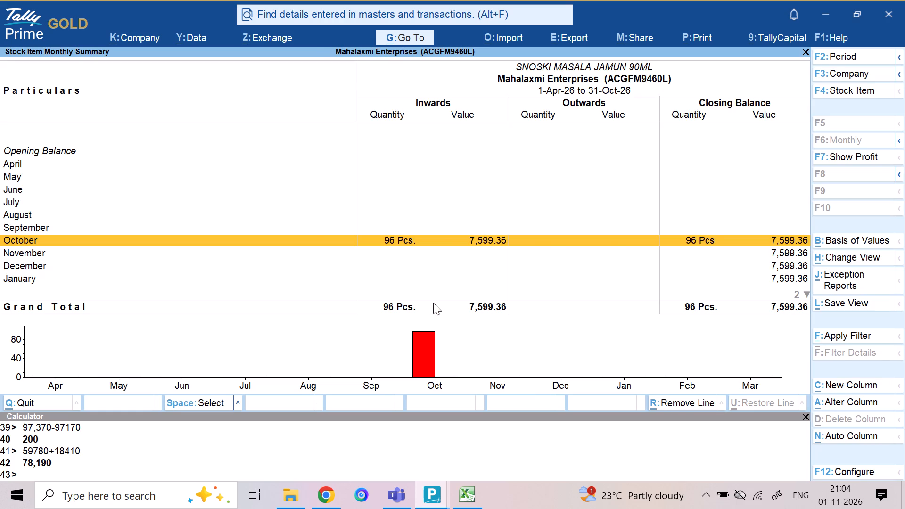
{"action": "key", "text": "Escape"}
{"action": "key", "text": "ctrl+c"}
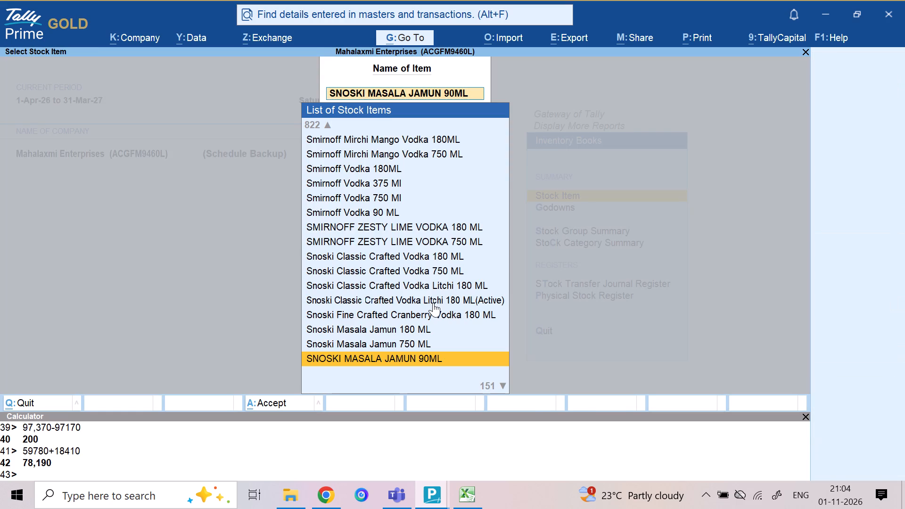
Switch to the Excel stock workbook, insert a row at 502 on sheet 15-10-26, and copy row 501 into it.
{"action": "key", "text": "alt+Tab"}
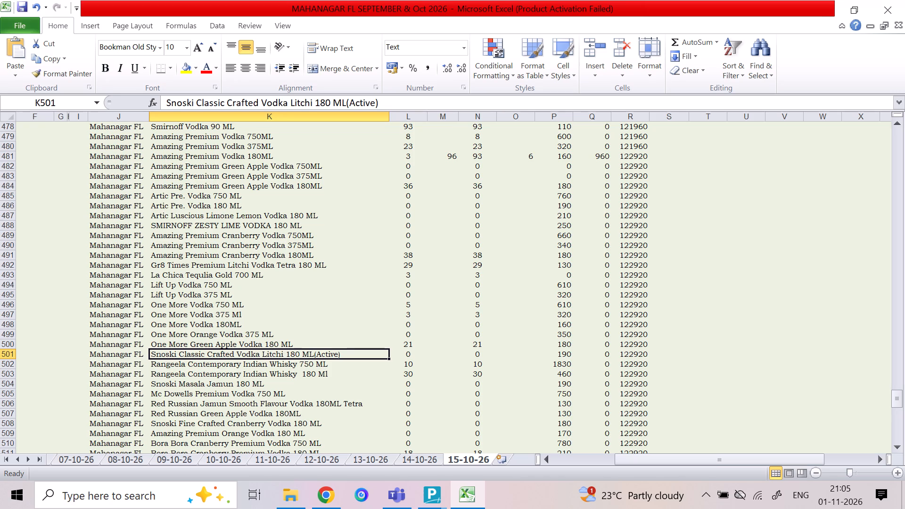
{"action": "left_click", "coordinate": [8, 364]}
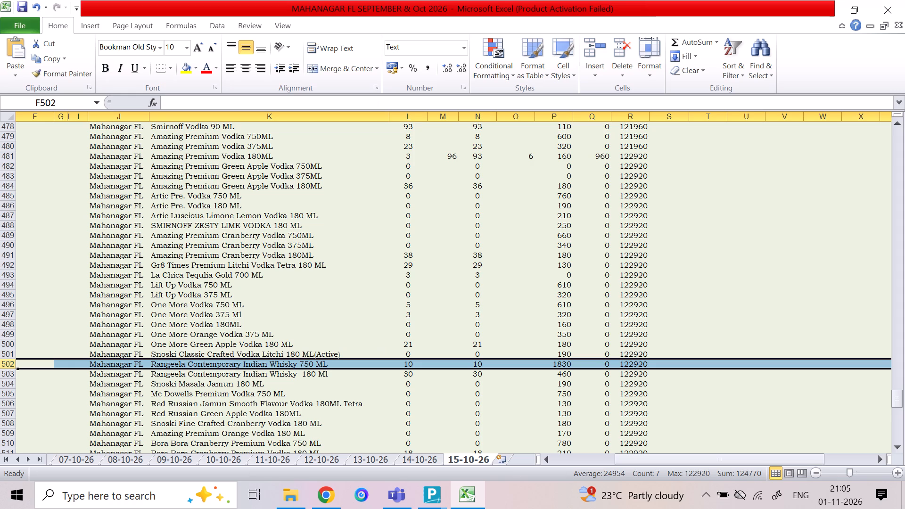
{"action": "key", "text": "ctrl+plus"}
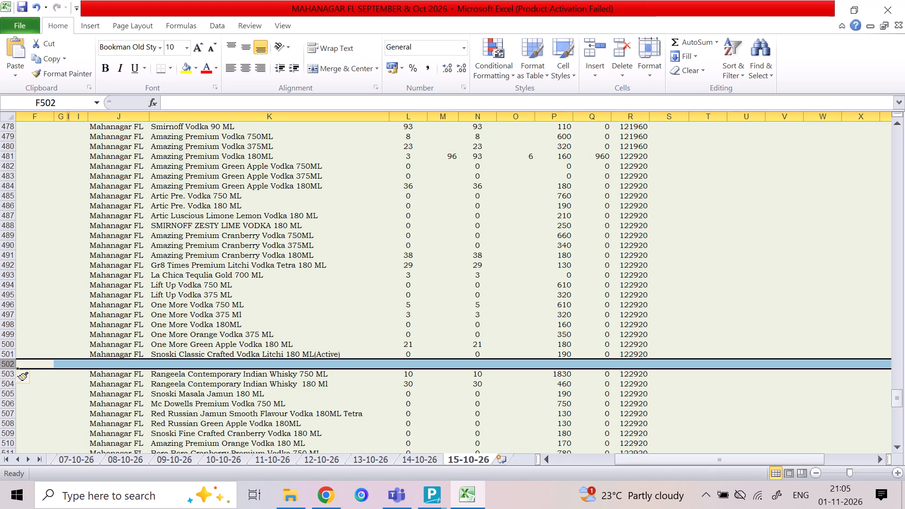
{"action": "left_click", "coordinate": [0, 359]}
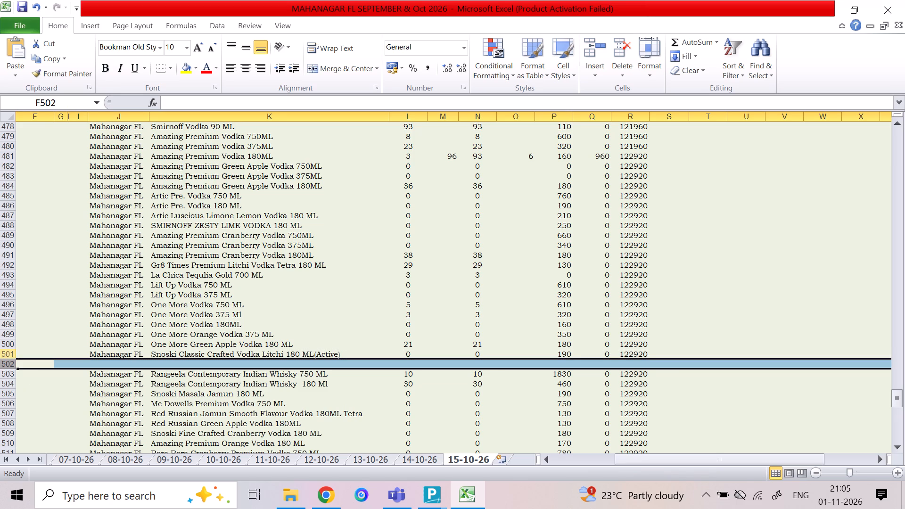
{"action": "left_click", "coordinate": [5, 354]}
{"action": "key", "text": "ctrl+c"}
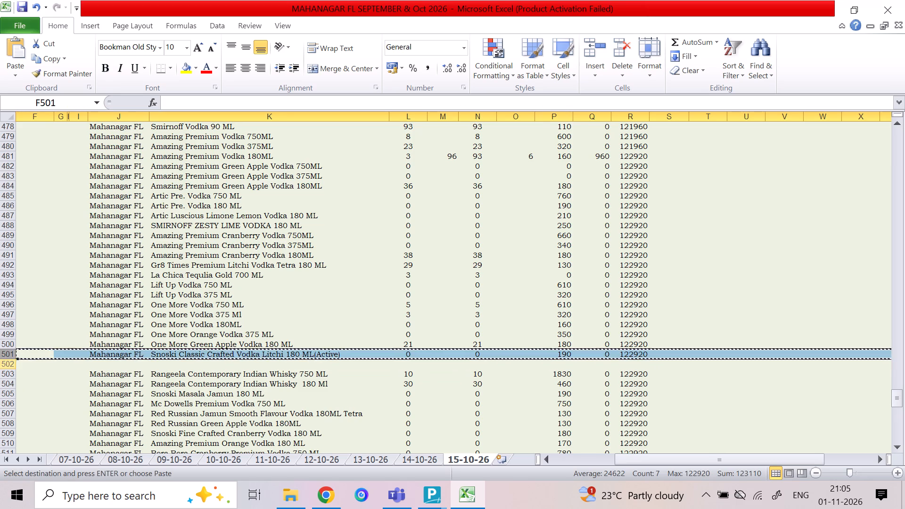
{"action": "left_click", "coordinate": [7, 363]}
{"action": "key", "text": "ctrl+v"}
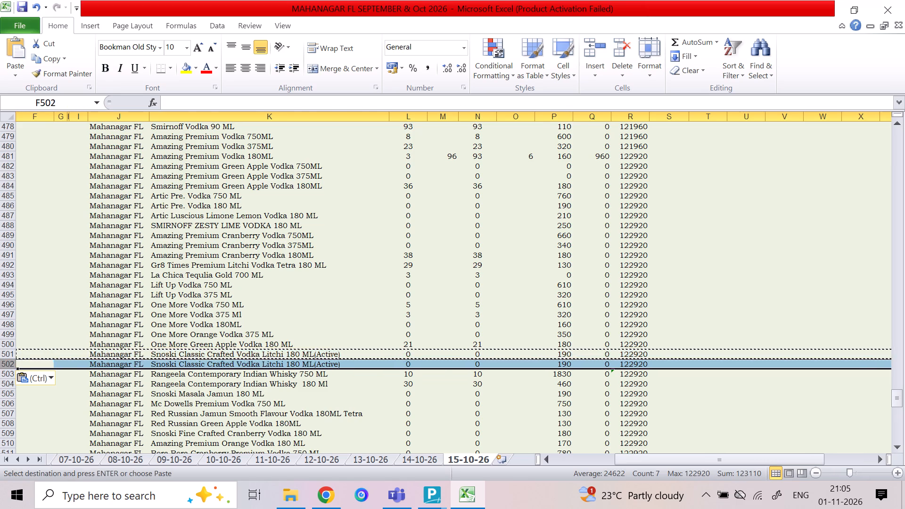
Replace the item name in K502 with SNOSKI MASALA JAMUN 90ML, copied from TallyPrime.
{"action": "left_click", "coordinate": [168, 365]}
{"action": "key", "text": "Delete"}
{"action": "key", "text": "alt+Tab"}
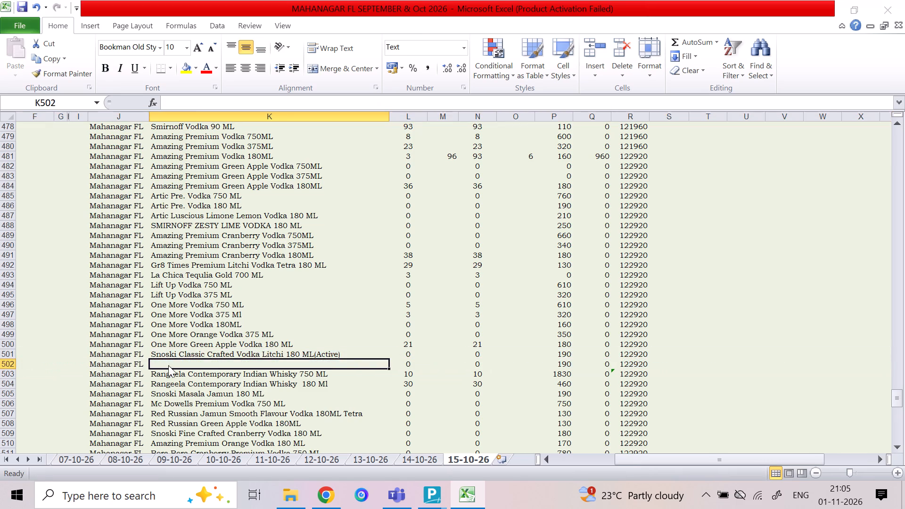
{"action": "key", "text": "ctrl+c"}
{"action": "key", "text": "alt+Tab"}
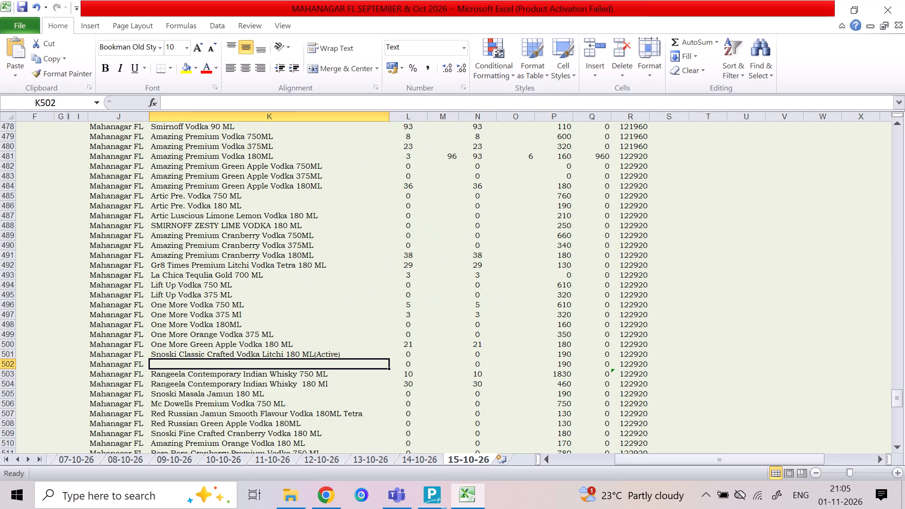
{"action": "key", "text": "ctrl+v"}
For the SNOSKI MASALA JAMUN 90ML row, set M502 to 96 and P502 to 0.
{"action": "left_click", "coordinate": [431, 364]}
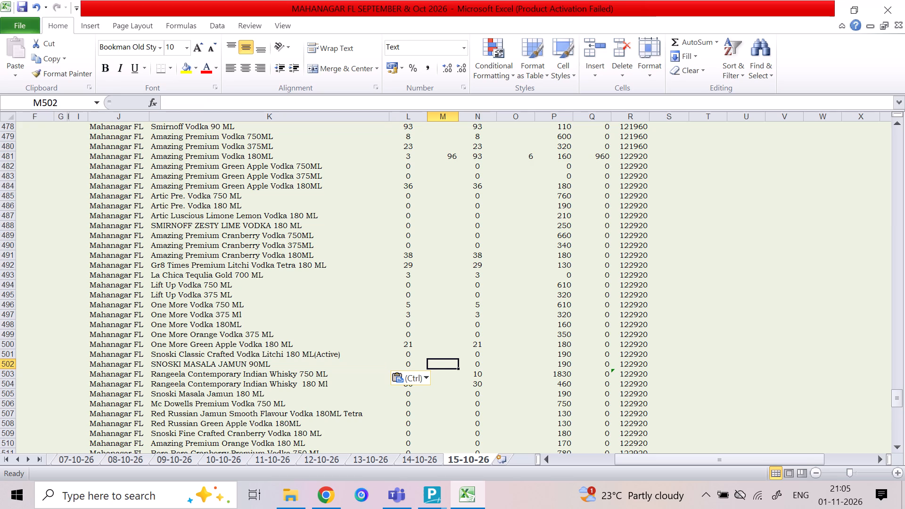
{"action": "type", "text": "96"}
{"action": "key", "text": "Right"}
{"action": "key", "text": "Right"}
{"action": "key", "text": "Right"}
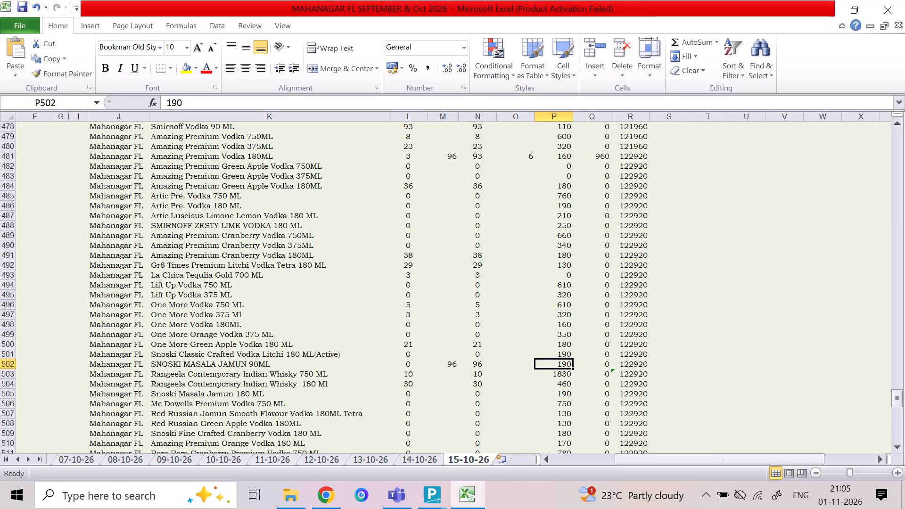
{"action": "key", "text": "0"}
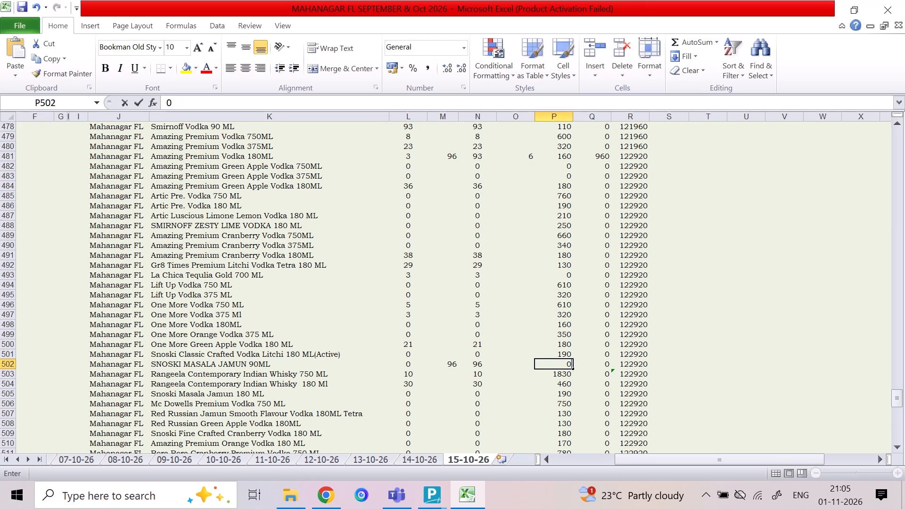
{"action": "key", "text": "Right"}
{"action": "key", "text": "Right"}
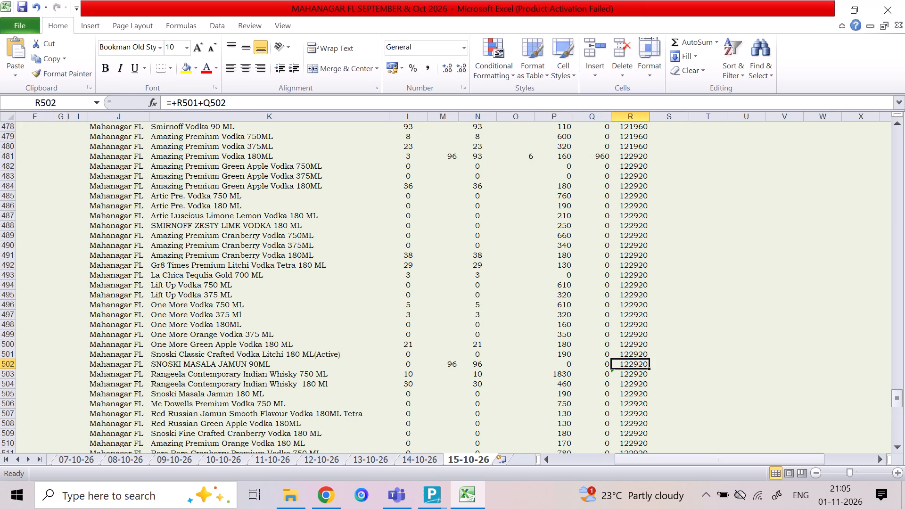
Fill the running-total formula from R500 down to R507 and save the workbook.
{"action": "left_click", "coordinate": [645, 346]}
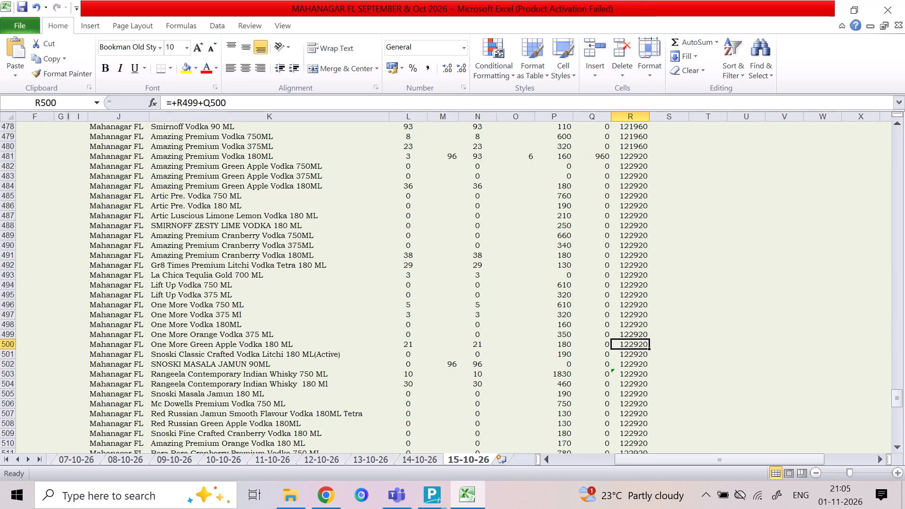
{"action": "left_click_drag", "start_coordinate": [649, 349], "coordinate": [644, 417]}
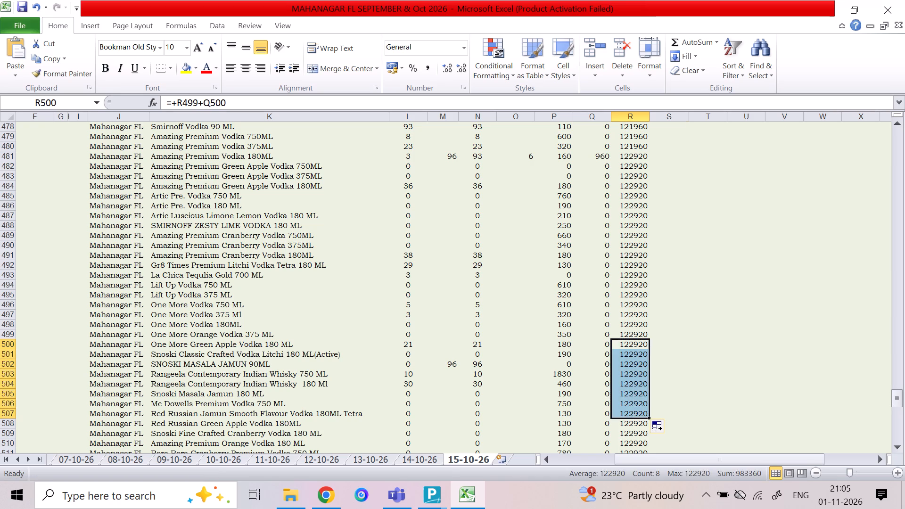
{"action": "left_click", "coordinate": [670, 368]}
{"action": "key", "text": "ctrl+s"}
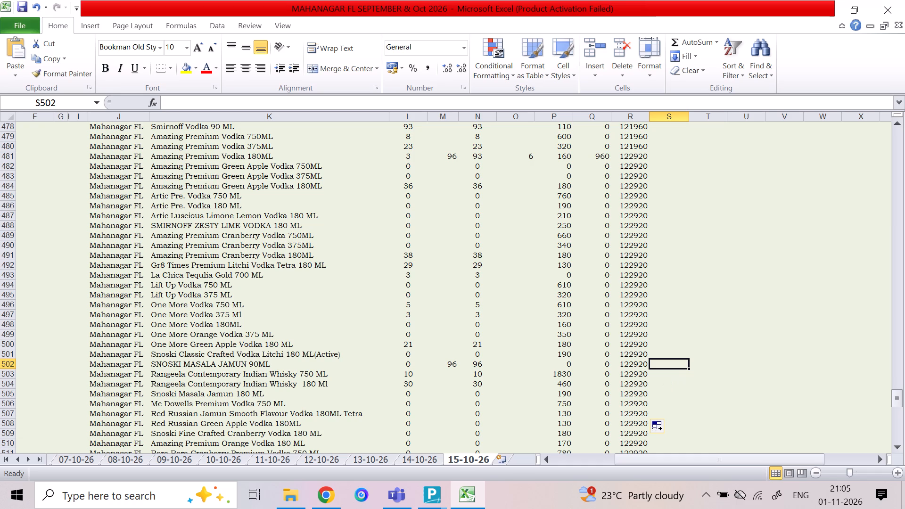
For the IGL Bunty Cranberry Pre Vodka 180 ML row, set M514 to 48 and O514 to 11.
{"action": "left_click", "coordinate": [508, 361]}
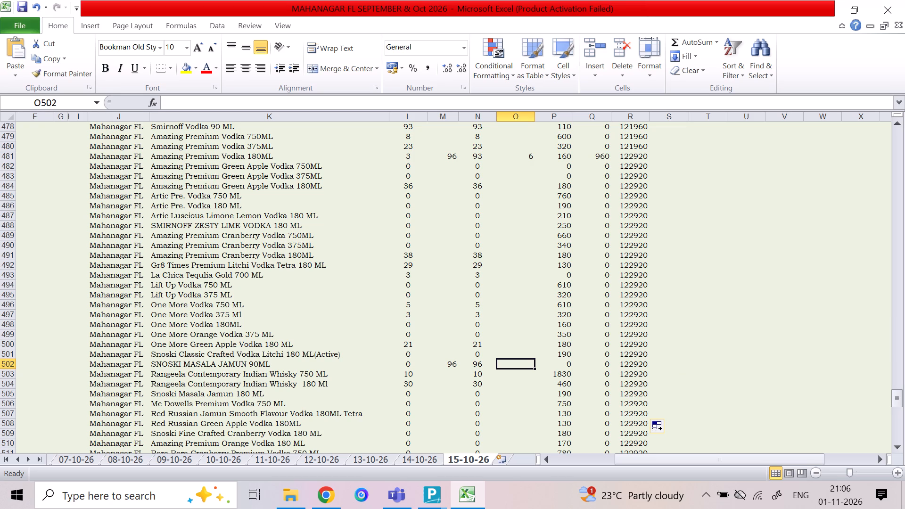
{"action": "key", "text": "Down"}
{"action": "key", "text": "Down"}
{"action": "key", "text": "Down"}
{"action": "key", "text": "Down"}
{"action": "key", "text": "Down"}
{"action": "key", "text": "Down"}
{"action": "key", "text": "Down"}
{"action": "key", "text": "Down"}
{"action": "key", "text": "Down"}
{"action": "key", "text": "Down"}
{"action": "key", "text": "Down"}
{"action": "key", "text": "Down"}
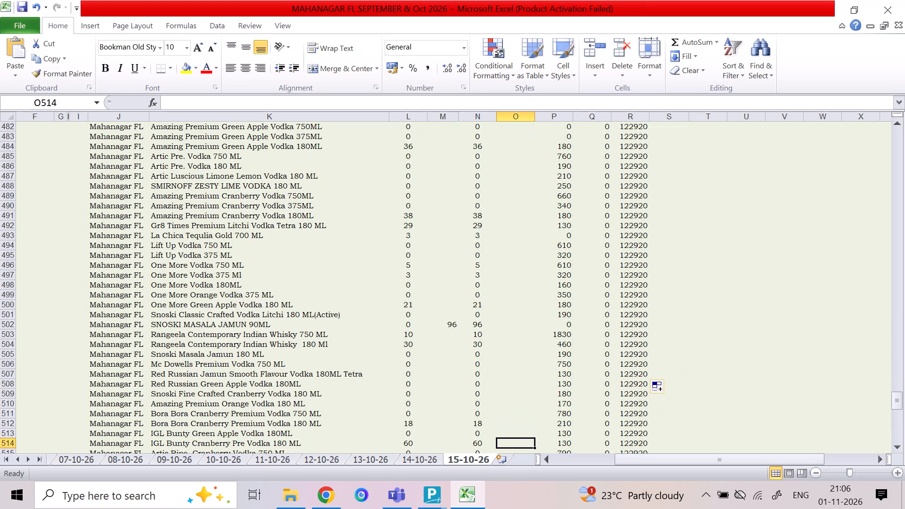
{"action": "key", "text": "Down"}
{"action": "key", "text": "Down"}
{"action": "key", "text": "Up"}
{"action": "key", "text": "Left"}
{"action": "key", "text": "Left"}
{"action": "key", "text": "Up"}
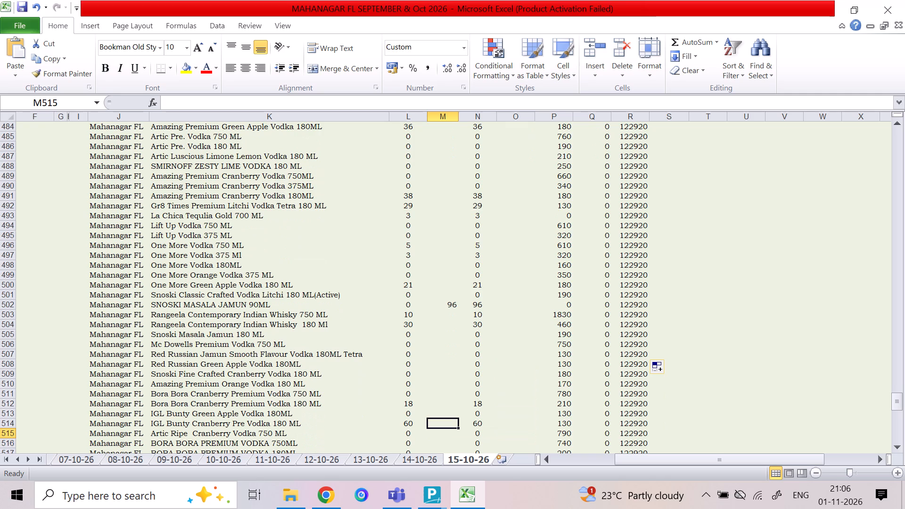
{"action": "key", "text": "Left"}
{"action": "key", "text": "Left"}
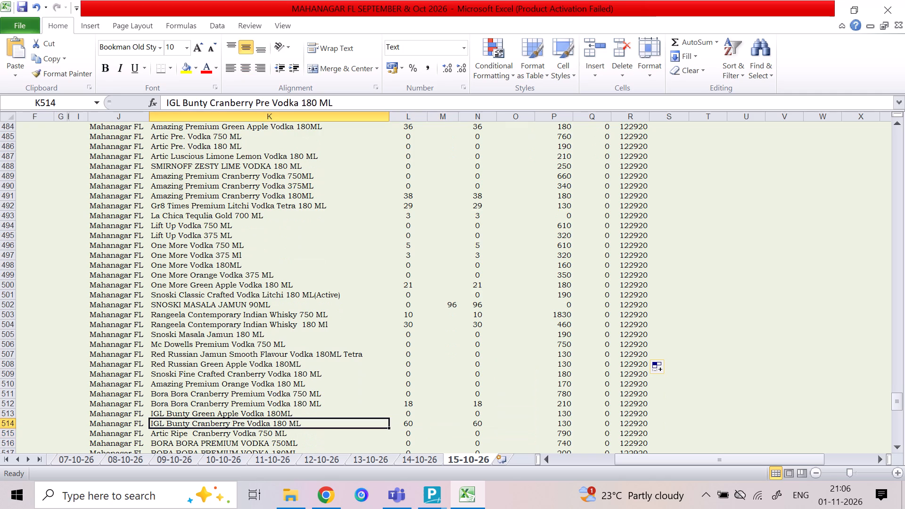
{"action": "key", "text": "Right"}
{"action": "key", "text": "Right"}
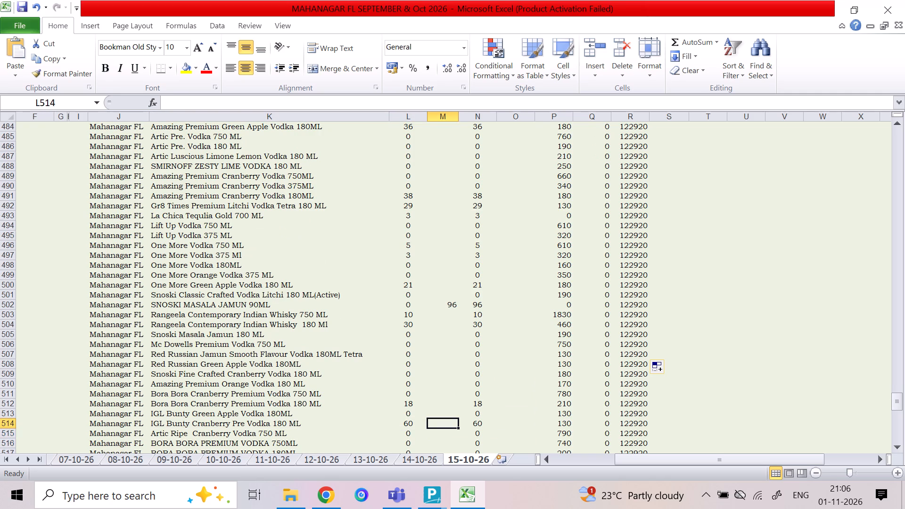
{"action": "type", "text": "48"}
{"action": "key", "text": "Right"}
{"action": "key", "text": "Right"}
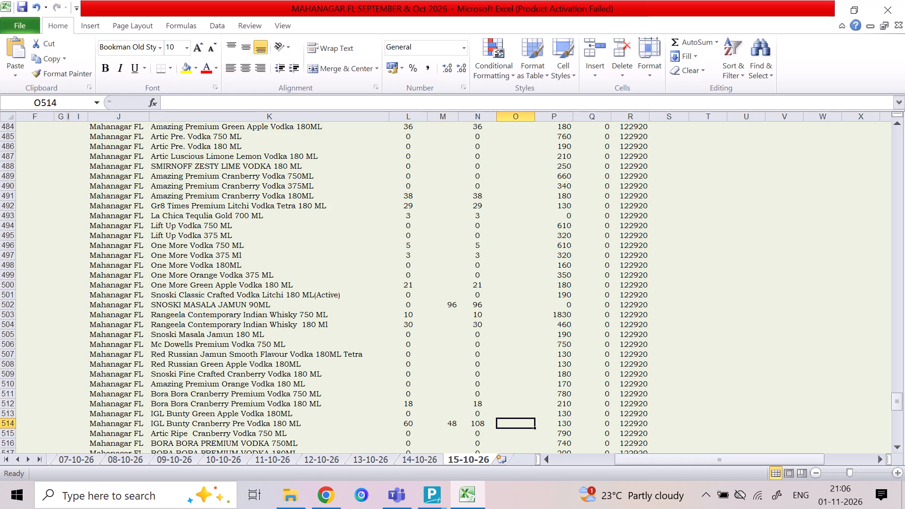
{"action": "type", "text": "11"}
{"action": "key", "text": "Down"}
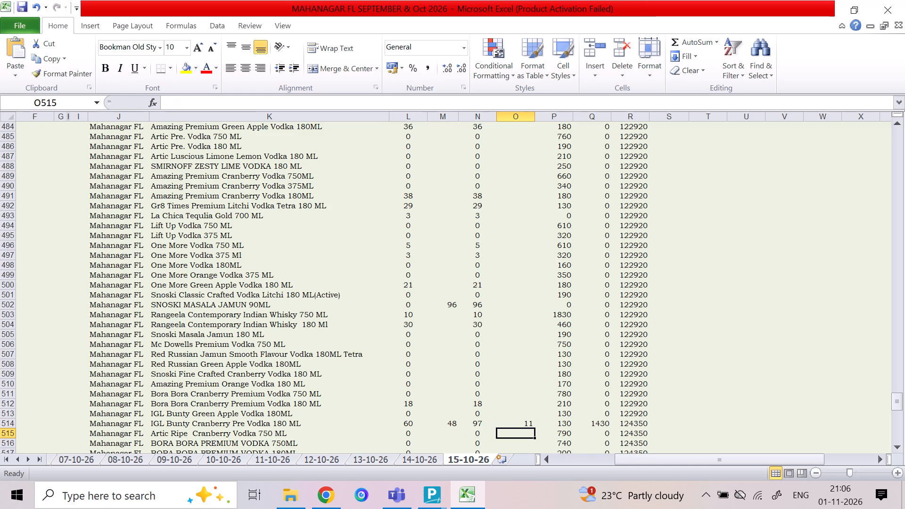
Set column M to 12 for BORA BORA PREMIUM VODKA 750ML (row 516) and 48 for the 180ML (row 517).
{"action": "key", "text": "Left"}
{"action": "key", "text": "Left"}
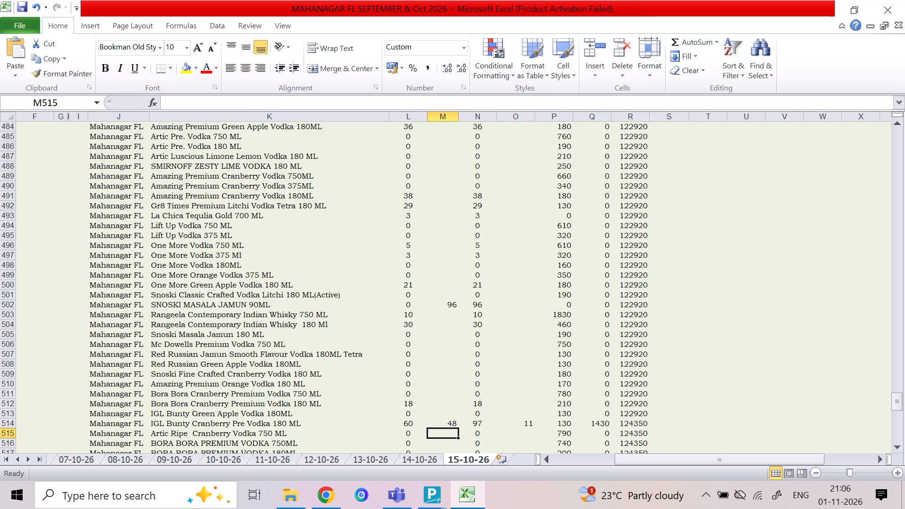
{"action": "key", "text": "Left"}
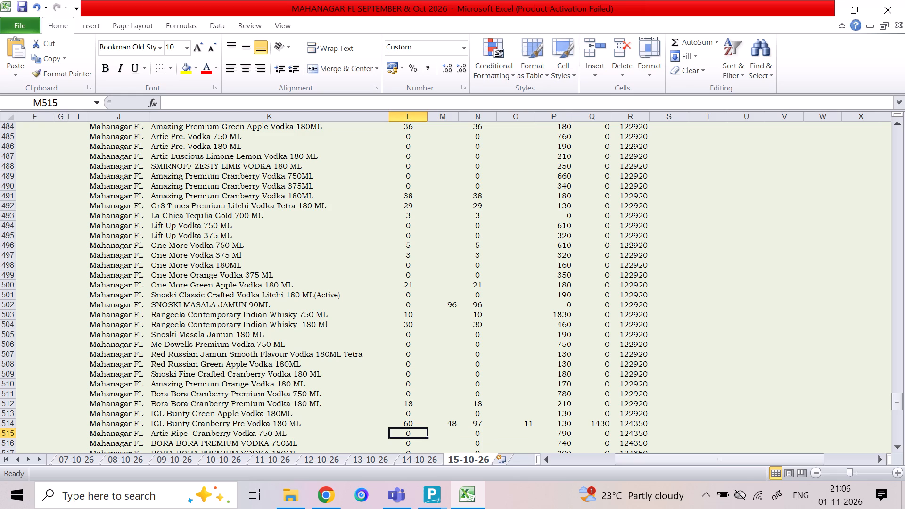
{"action": "key", "text": "Left"}
{"action": "key", "text": "Left"}
{"action": "key", "text": "Right"}
{"action": "key", "text": "Down"}
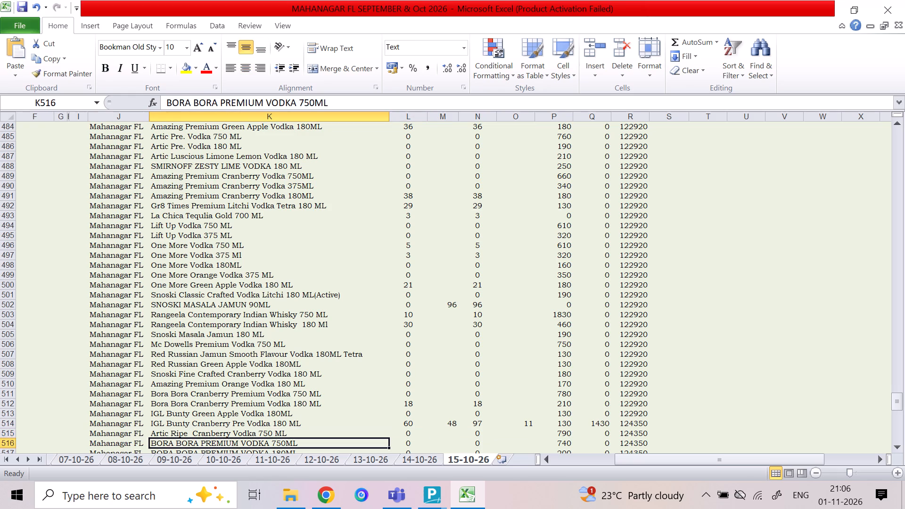
{"action": "key", "text": "Down"}
{"action": "key", "text": "Down"}
{"action": "key", "text": "Up"}
{"action": "key", "text": "Up"}
{"action": "key", "text": "Right"}
{"action": "key", "text": "Right"}
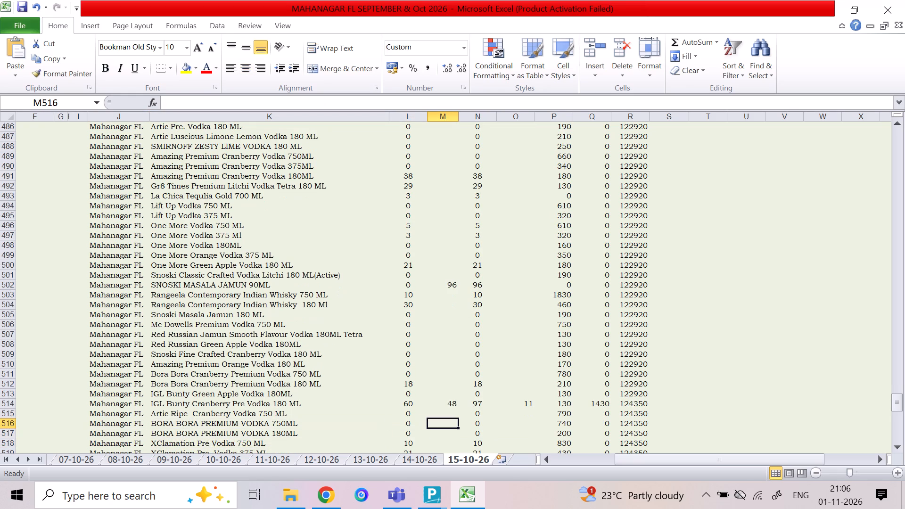
{"action": "type", "text": "12"}
{"action": "key", "text": "Down"}
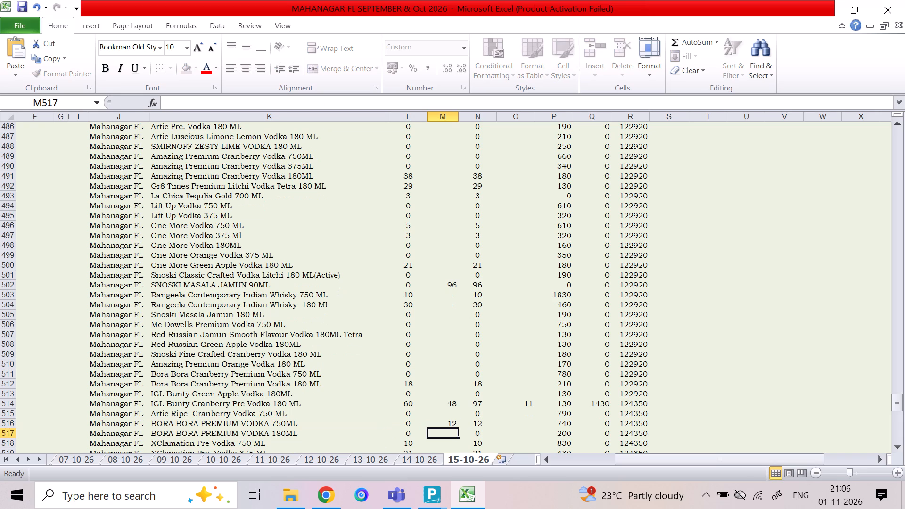
{"action": "type", "text": "48"}
{"action": "key", "text": "Right"}
{"action": "key", "text": "Right"}
{"action": "key", "text": "Up"}
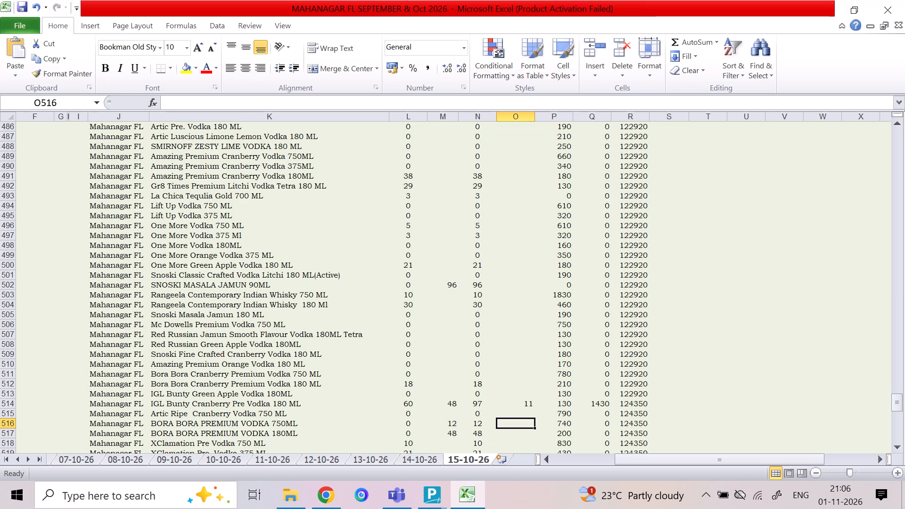
Set O534 to 2 for the Fratelli Shotgun Strong 330ML row.
{"action": "key", "text": "Down"}
{"action": "key", "text": "Down"}
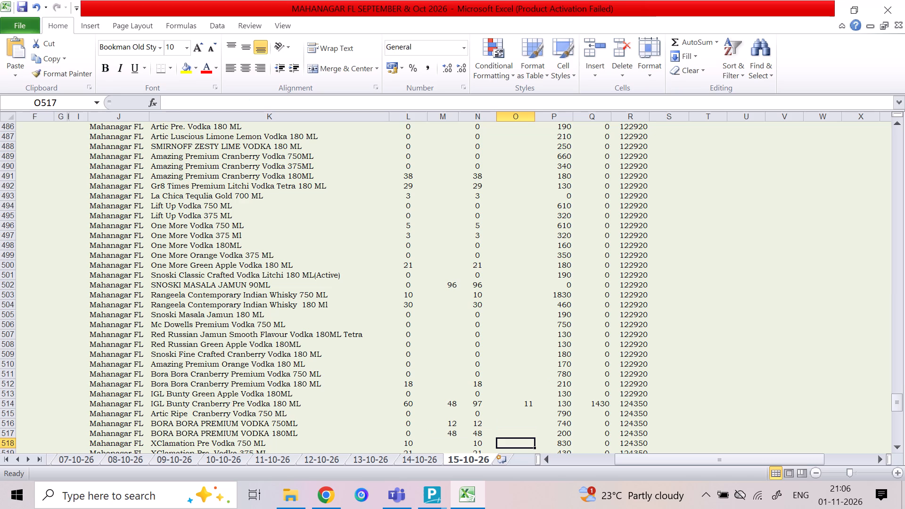
{"action": "key", "text": "Down"}
{"action": "key", "text": "Down"}
{"action": "key", "text": "Down"}
{"action": "key", "text": "Down"}
{"action": "key", "text": "Down"}
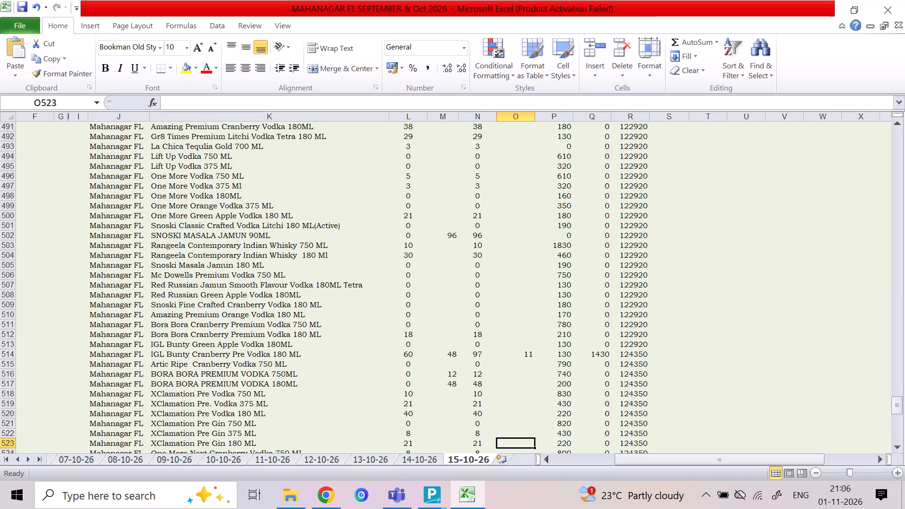
{"action": "key", "text": "Down"}
{"action": "key", "text": "Down"}
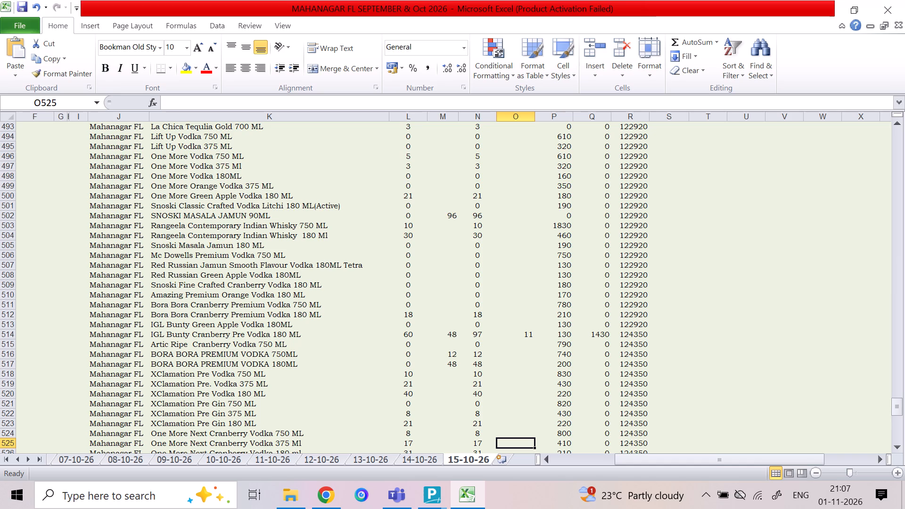
{"action": "key", "text": "Down"}
{"action": "key", "text": "Down"}
{"action": "key", "text": "Down"}
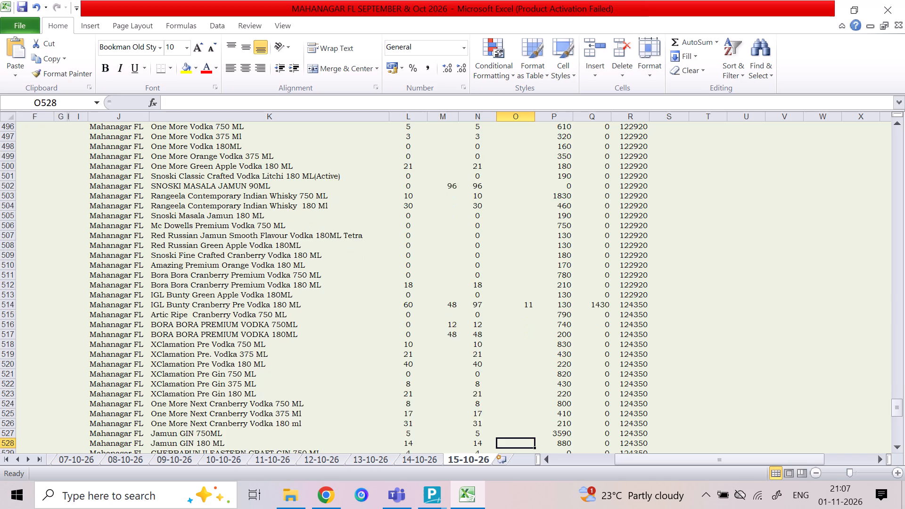
{"action": "key", "text": "Down"}
{"action": "key", "text": "Down"}
{"action": "key", "text": "Down"}
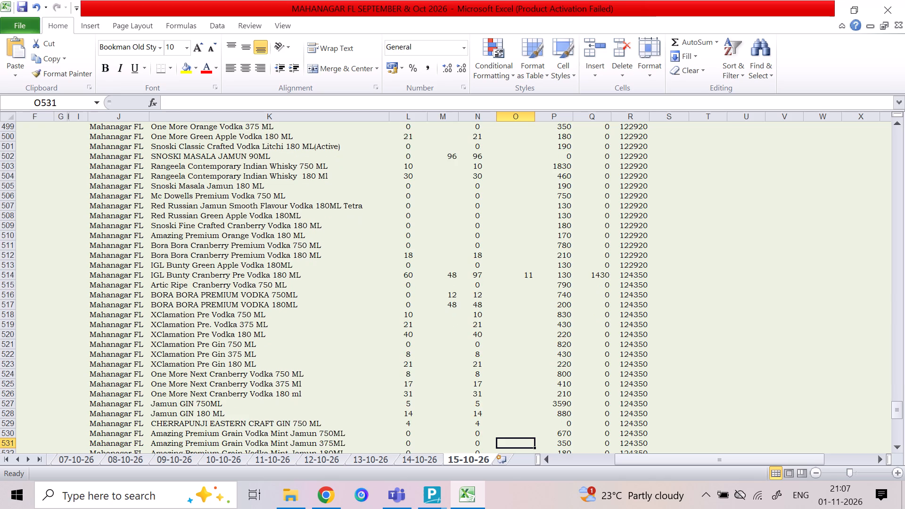
{"action": "key", "text": "Down"}
{"action": "key", "text": "Down"}
{"action": "key", "text": "Down"}
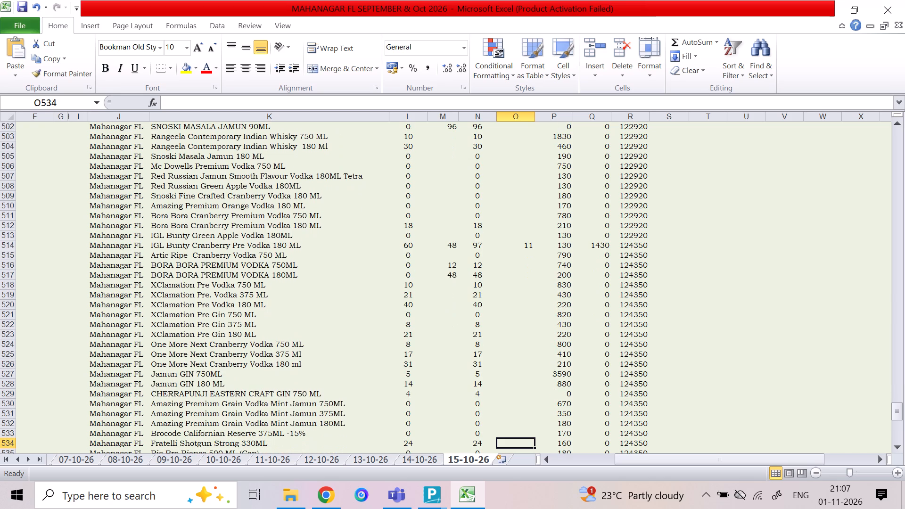
{"action": "key", "text": "Down"}
{"action": "key", "text": "Down"}
{"action": "key", "text": "Up"}
{"action": "key", "text": "Up"}
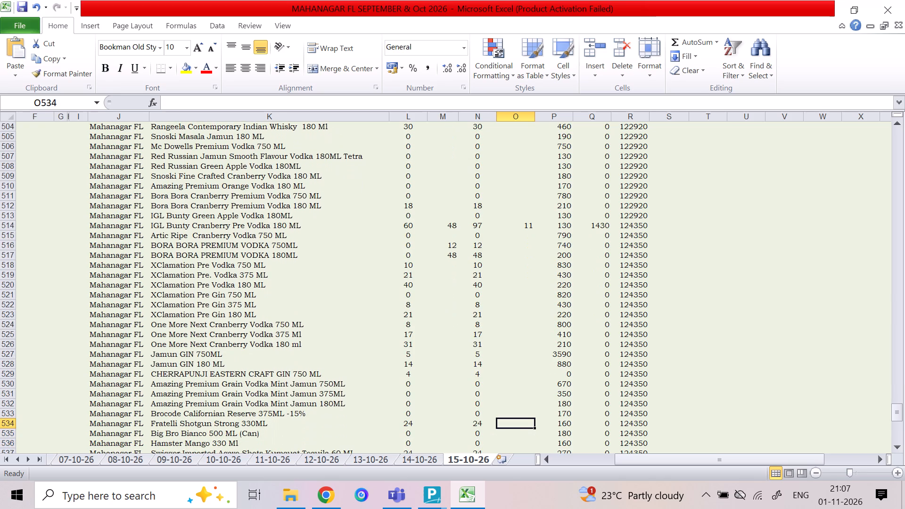
{"action": "key", "text": "2"}
{"action": "key", "text": "Down"}
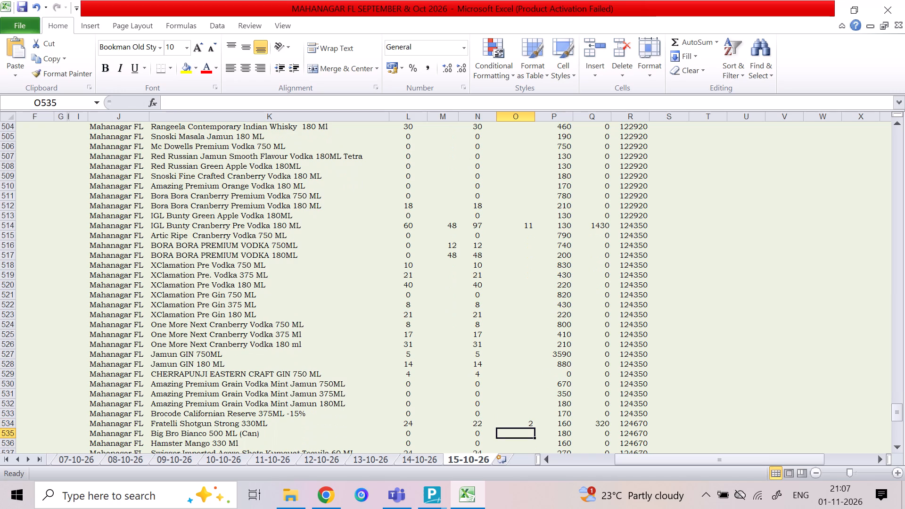
Set O541 to 1 for the Smirnoff Mirchi Mango Vodka 750 ML row.
{"action": "key", "text": "Down"}
{"action": "key", "text": "Down"}
{"action": "key", "text": "Down"}
{"action": "key", "text": "Up"}
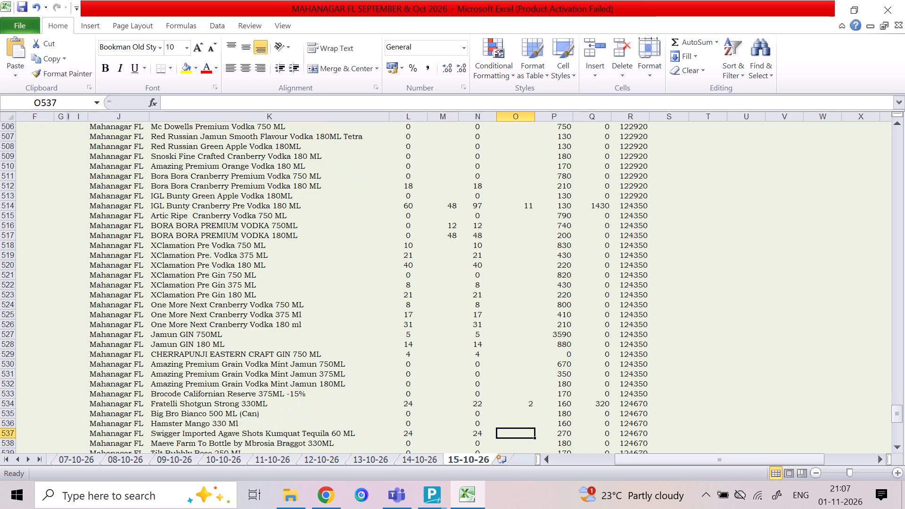
{"action": "key", "text": "Down"}
{"action": "key", "text": "Down"}
{"action": "key", "text": "Up"}
{"action": "key", "text": "Up"}
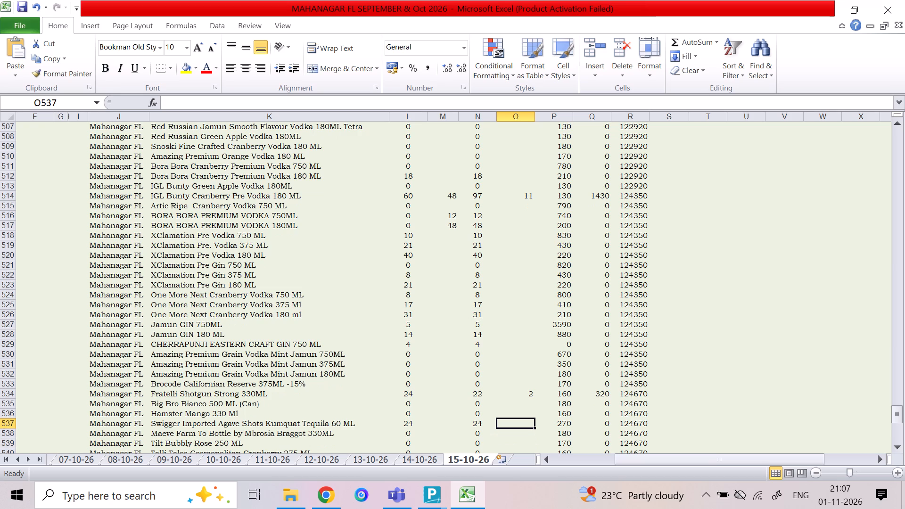
{"action": "key", "text": "Down"}
{"action": "key", "text": "Down"}
{"action": "key", "text": "Down"}
{"action": "key", "text": "Down"}
{"action": "key", "text": "Down"}
{"action": "key", "text": "Down"}
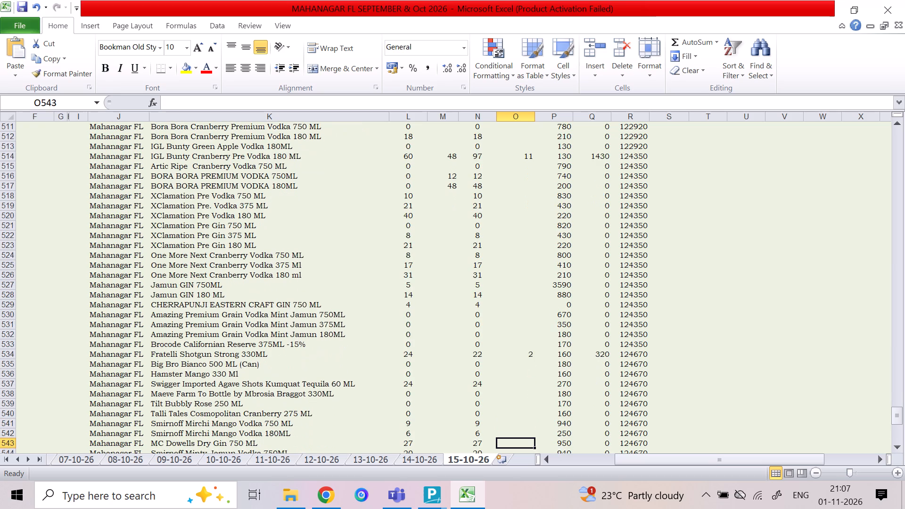
{"action": "key", "text": "Up"}
{"action": "key", "text": "Up"}
{"action": "key", "text": "1"}
{"action": "key", "text": "Down"}
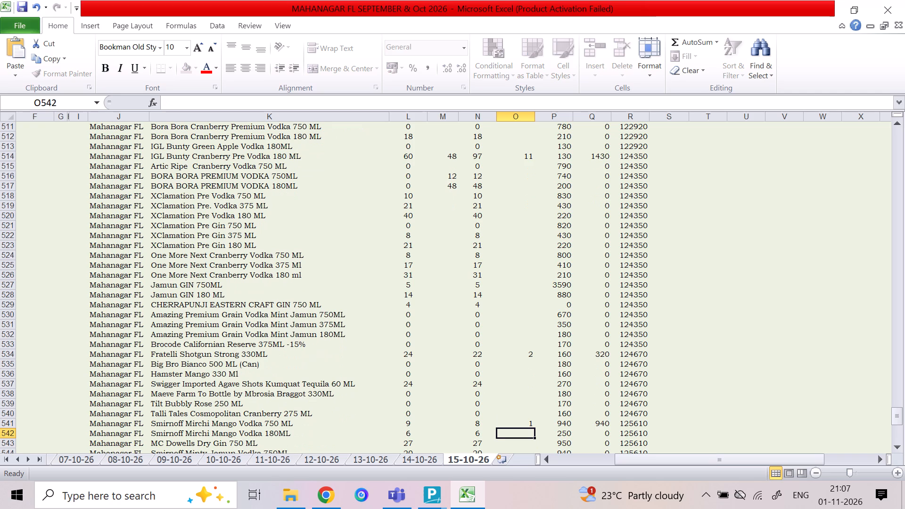
In O544 to O547, enter 2, 1, 13 and 9 for Smirnoff Minty Jamun Vodka 750ML, 375ML, 180ML and 90 ML.
{"action": "key", "text": "Down"}
{"action": "key", "text": "Down"}
{"action": "key", "text": "Down"}
{"action": "key", "text": "Up"}
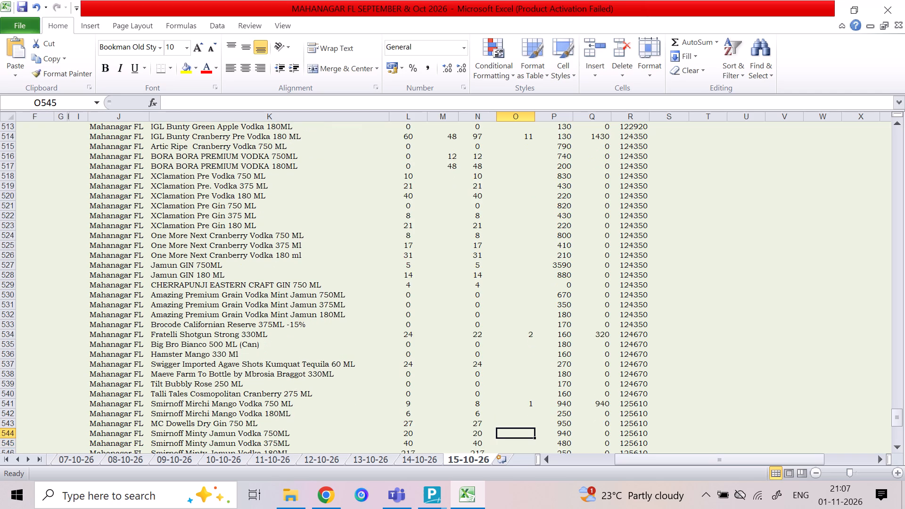
{"action": "key", "text": "2"}
{"action": "key", "text": "Down"}
{"action": "key", "text": "1"}
{"action": "key", "text": "Down"}
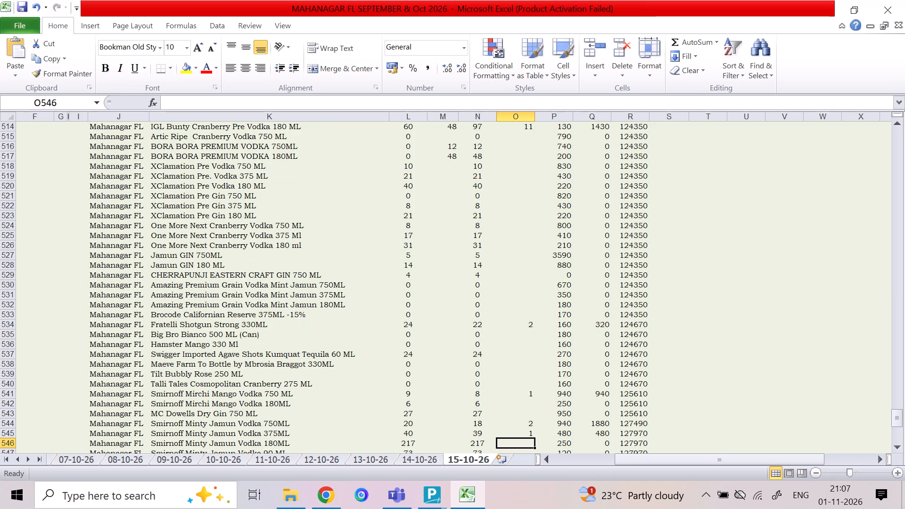
{"action": "type", "text": "13"}
{"action": "key", "text": "Down"}
{"action": "key", "text": "9"}
{"action": "key", "text": "Down"}
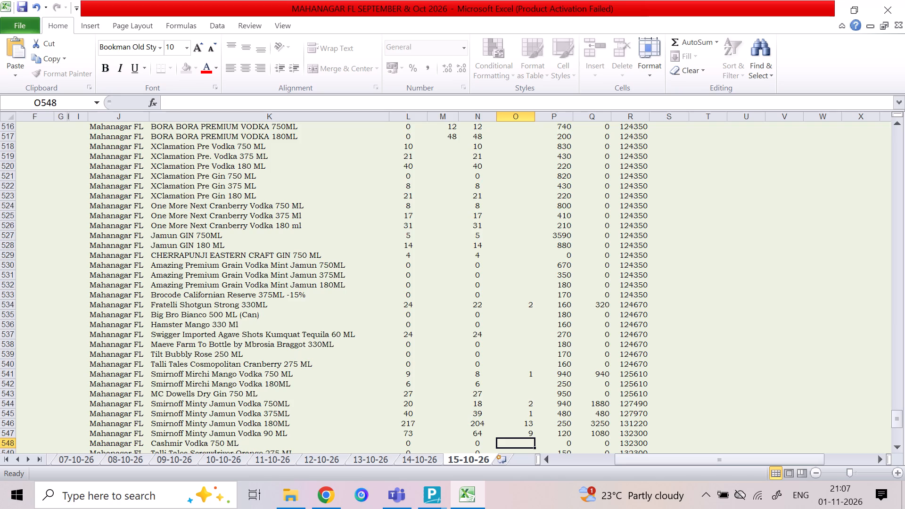
Set O557 to 1 for the Jameson Black Barrel 750 Ml row, keeping O555 empty.
{"action": "key", "text": "Down"}
{"action": "key", "text": "Down"}
{"action": "key", "text": "Down"}
{"action": "key", "text": "Down"}
{"action": "key", "text": "Down"}
{"action": "key", "text": "Down"}
{"action": "key", "text": "Down"}
{"action": "key", "text": "Down"}
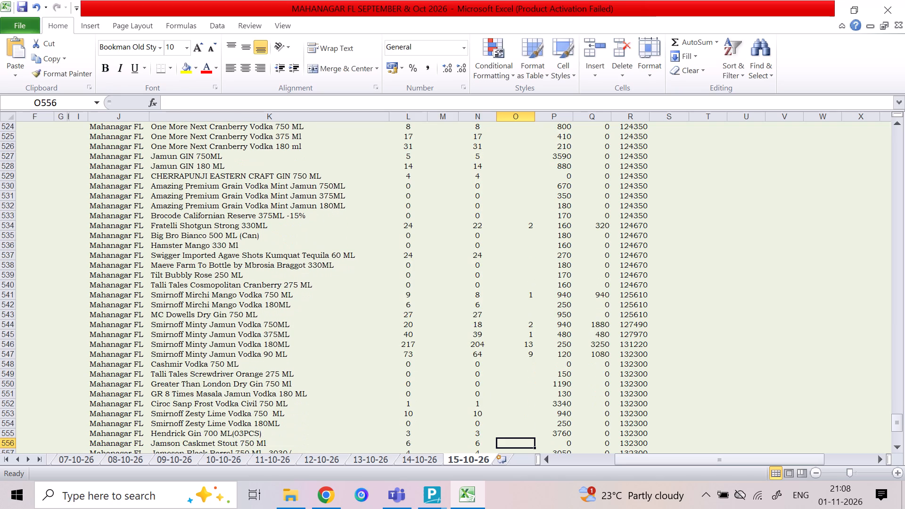
{"action": "key", "text": "Up"}
{"action": "key", "text": "1"}
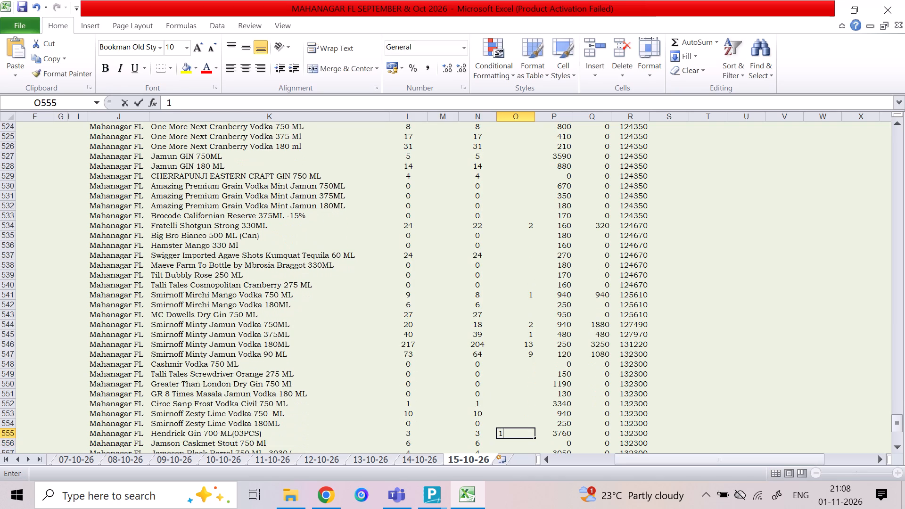
{"action": "key", "text": "BackSpace"}
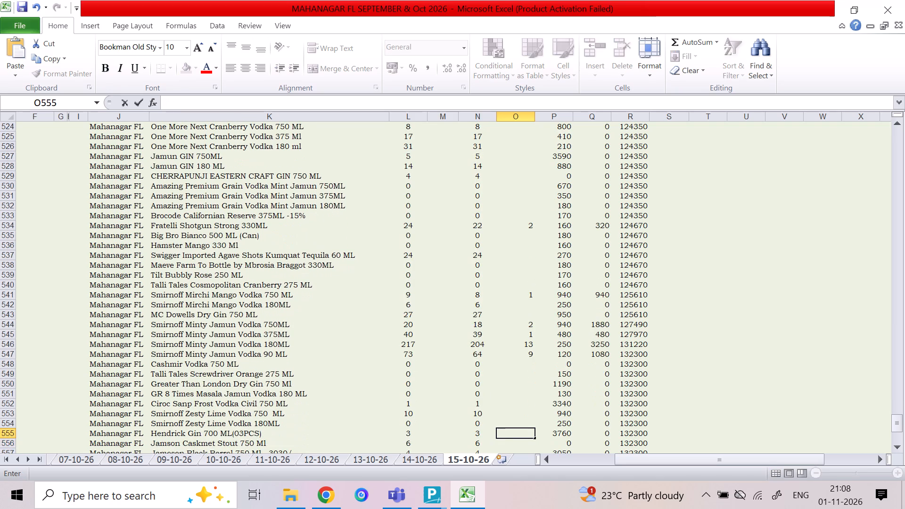
{"action": "key", "text": "Down"}
{"action": "key", "text": "Down"}
{"action": "key", "text": "1"}
{"action": "key", "text": "Down"}
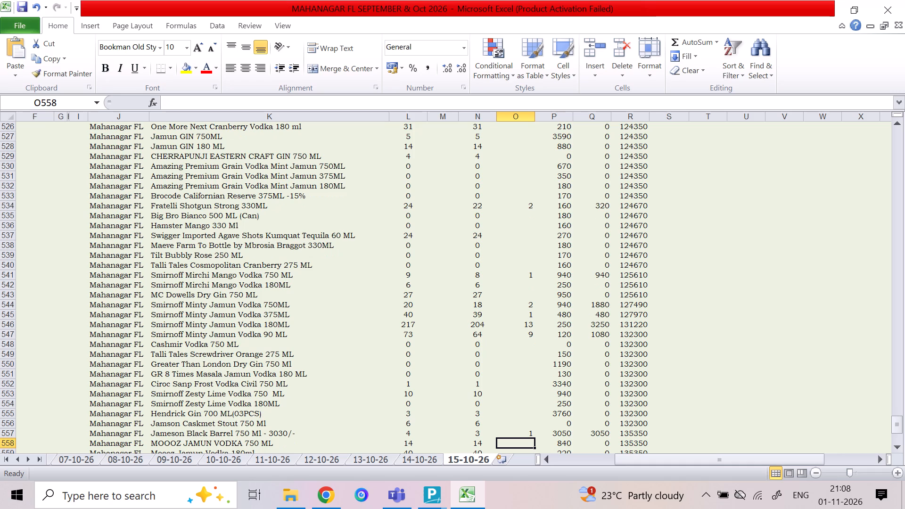
Review the remaining item rows from Jameson Black Barrel down to the totals in row 567.
{"action": "key", "text": "Up"}
{"action": "key", "text": "Left"}
{"action": "key", "text": "Left"}
{"action": "key", "text": "Left"}
{"action": "key", "text": "Left"}
{"action": "key", "text": "Left"}
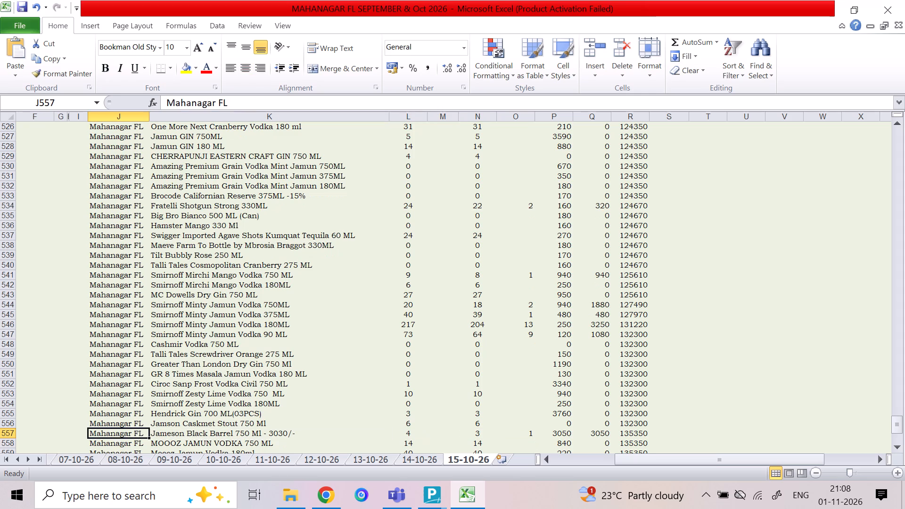
{"action": "key", "text": "Right"}
{"action": "key", "text": "Down"}
{"action": "key", "text": "Down"}
{"action": "key", "text": "Down"}
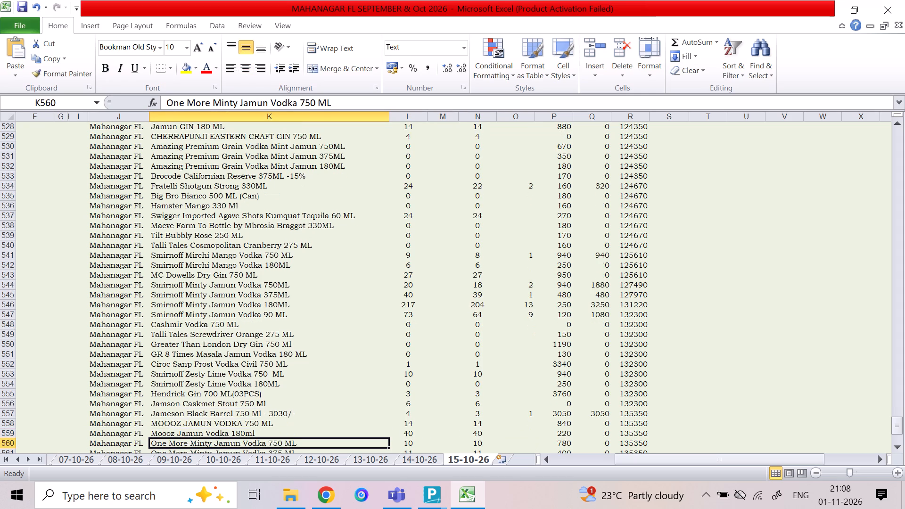
{"action": "key", "text": "Down"}
{"action": "key", "text": "Down"}
{"action": "key", "text": "Down"}
{"action": "key", "text": "Down"}
{"action": "key", "text": "Down"}
{"action": "key", "text": "Down"}
{"action": "key", "text": "Down"}
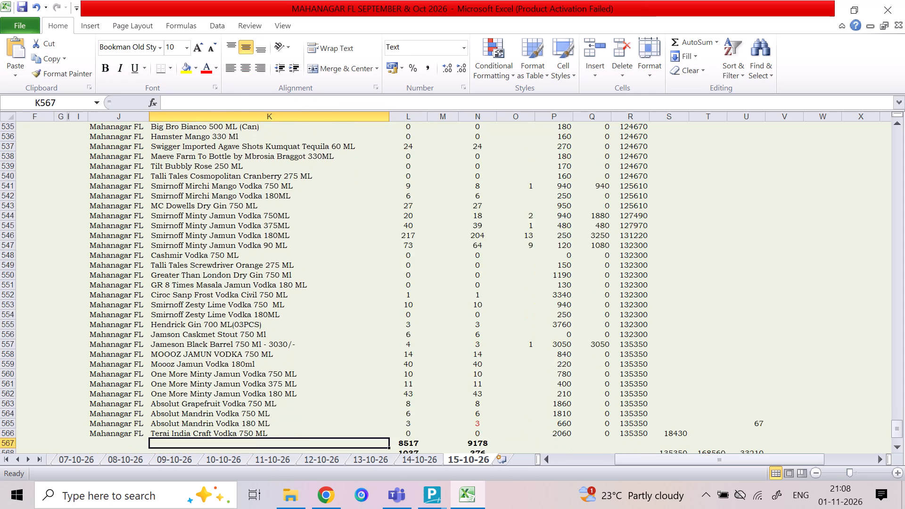
Review the item rows from the totals back up to Jamson Caskmet Stout 750 Ml and examine its quantities in row 556.
{"action": "key", "text": "Down"}
{"action": "key", "text": "Up"}
{"action": "key", "text": "Up"}
{"action": "key", "text": "Up"}
{"action": "key", "text": "Up"}
{"action": "key", "text": "Up"}
{"action": "key", "text": "Up"}
{"action": "key", "text": "Up"}
{"action": "key", "text": "Up"}
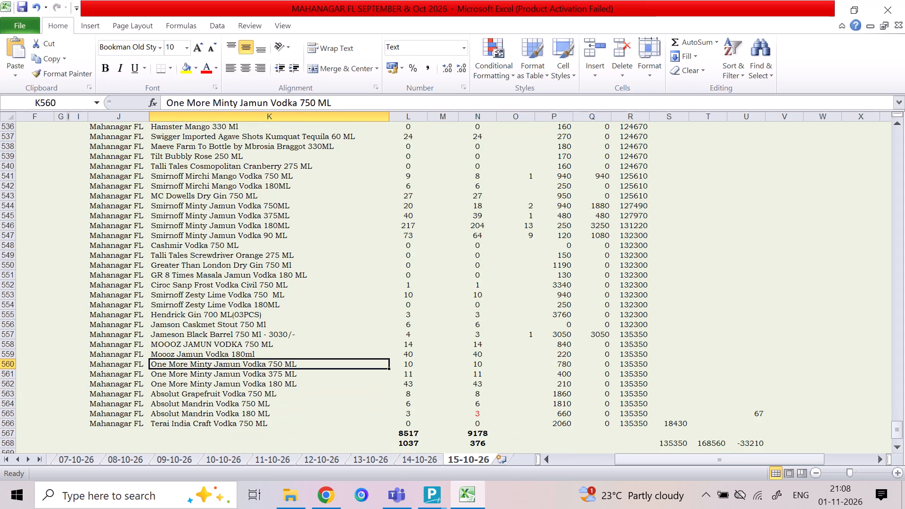
{"action": "key", "text": "Up"}
{"action": "key", "text": "Up"}
{"action": "key", "text": "Up"}
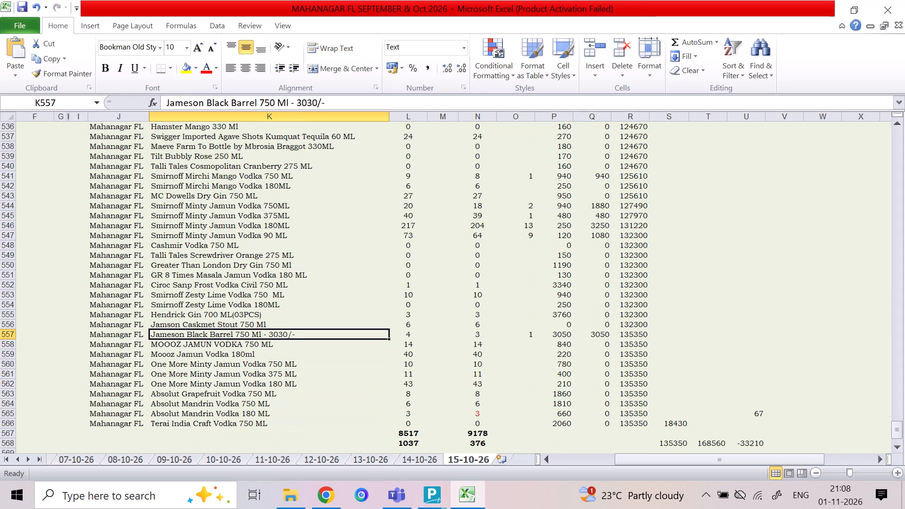
{"action": "key", "text": "Up"}
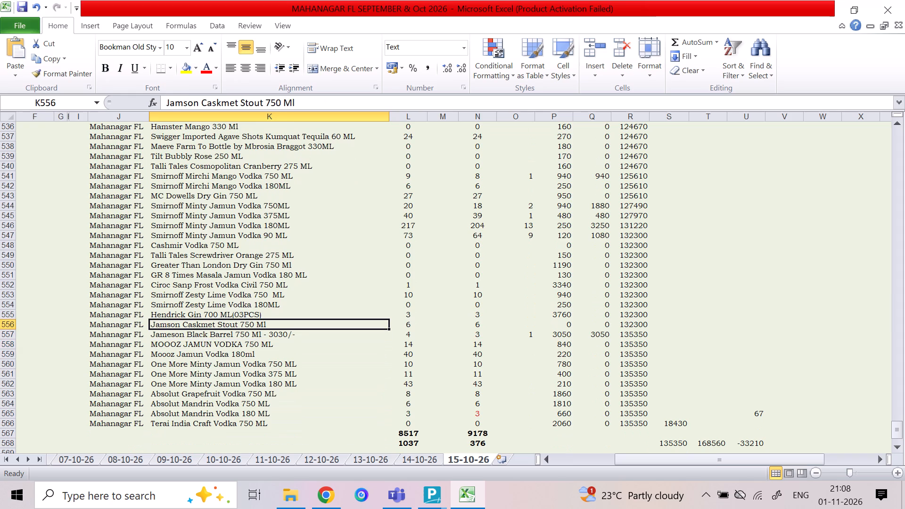
{"action": "key", "text": "Down"}
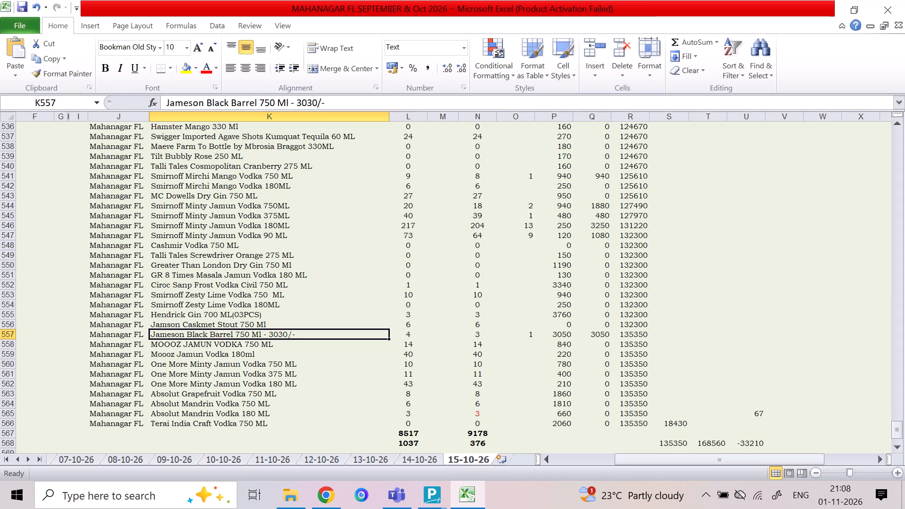
{"action": "key", "text": "Up"}
{"action": "key", "text": "Right"}
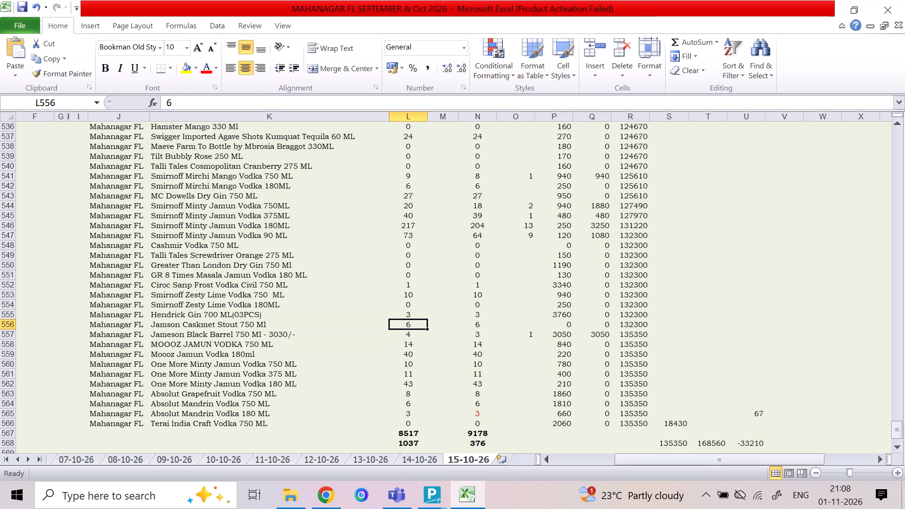
{"action": "key", "text": "Left"}
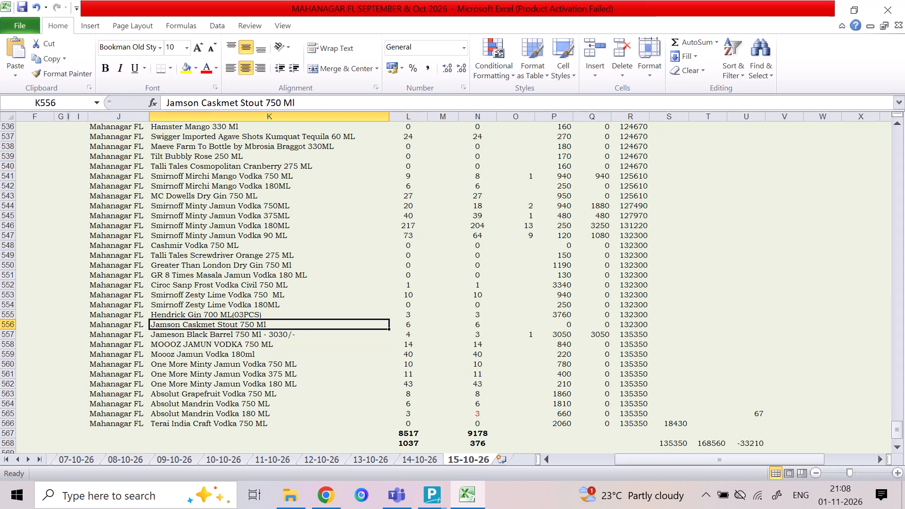
{"action": "key", "text": "Left"}
{"action": "key", "text": "Right"}
{"action": "key", "text": "Right"}
{"action": "key", "text": "Right"}
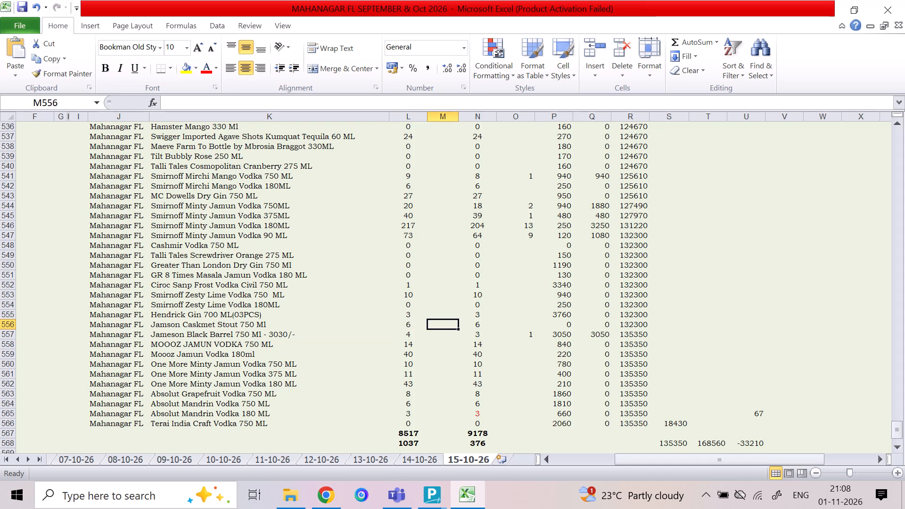
{"action": "key", "text": "Left"}
{"action": "key", "text": "Left"}
{"action": "key", "text": "Right"}
{"action": "key", "text": "Right"}
{"action": "key", "text": "Left"}
{"action": "key", "text": "Left"}
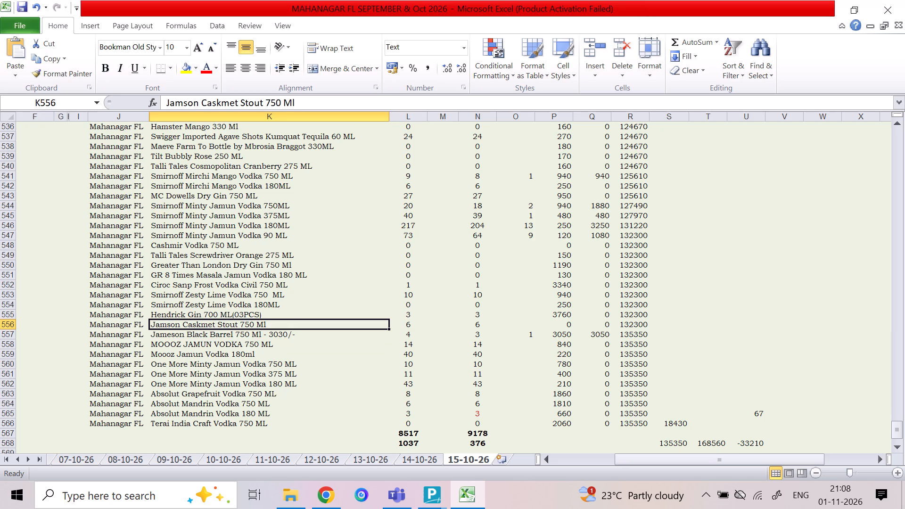
Copy the item name Jamson Caskmet Stout 750 Ml from K556 and examine its stock item monthly summary in TallyPrime.
{"action": "key", "text": "ctrl+c"}
{"action": "key", "text": "alt+Tab"}
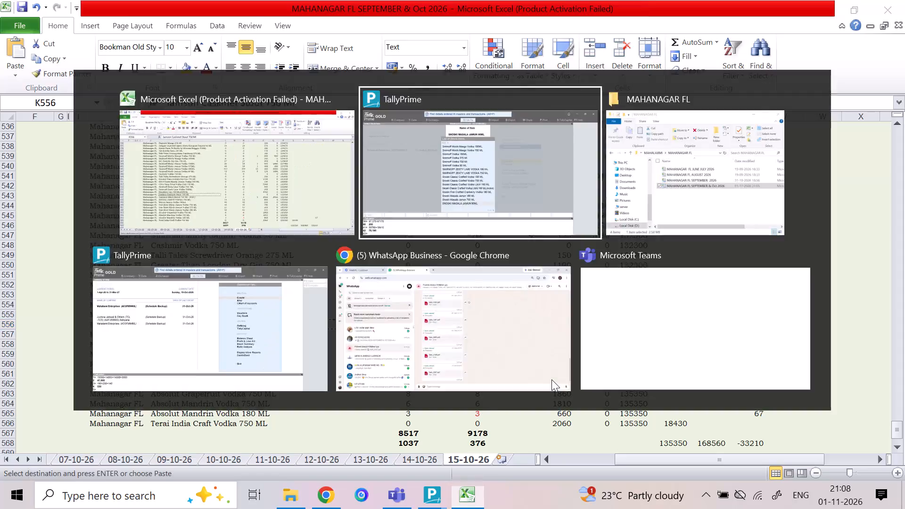
{"action": "key", "text": "Escape"}
{"action": "key", "text": "ctrl+v"}
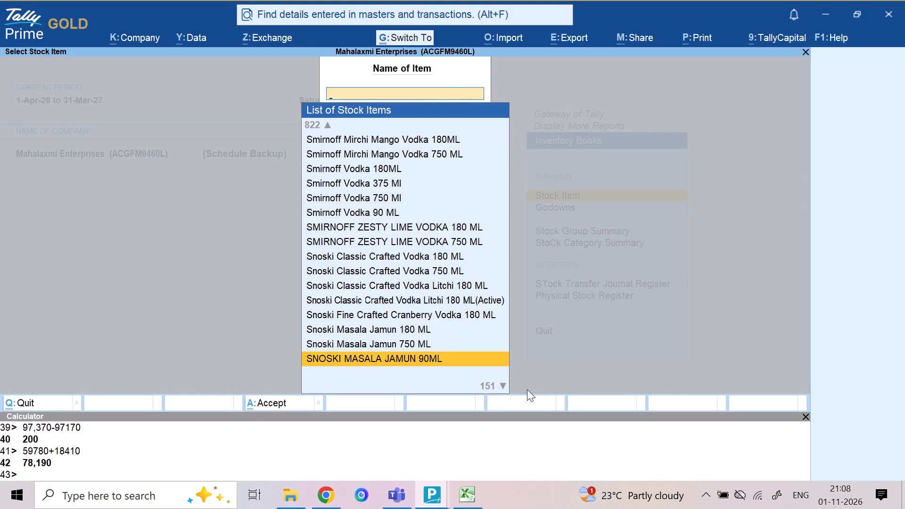
{"action": "key", "text": "Return"}
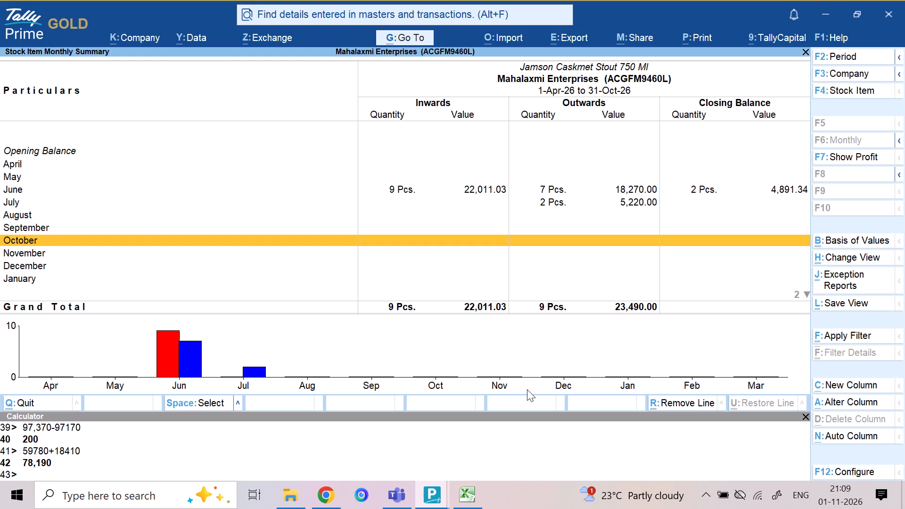
{"action": "key", "text": "Escape"}
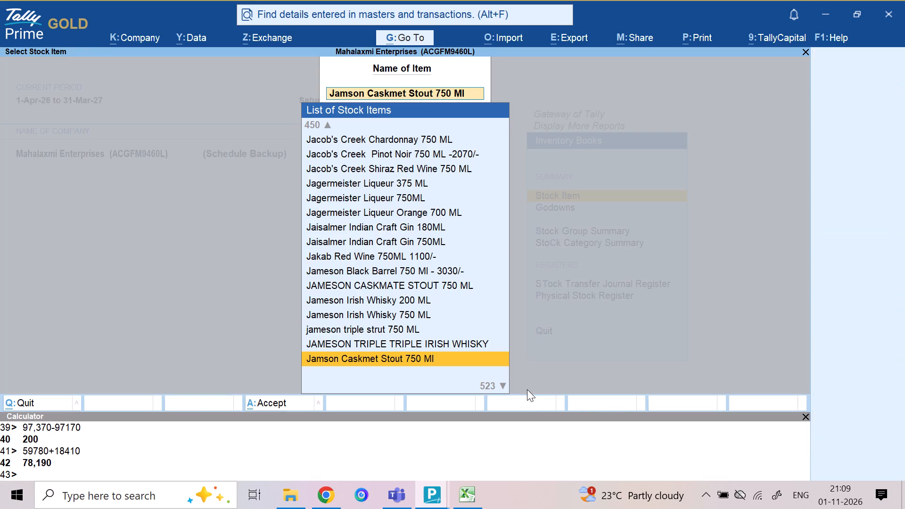
{"action": "key", "text": "alt+Tab"}
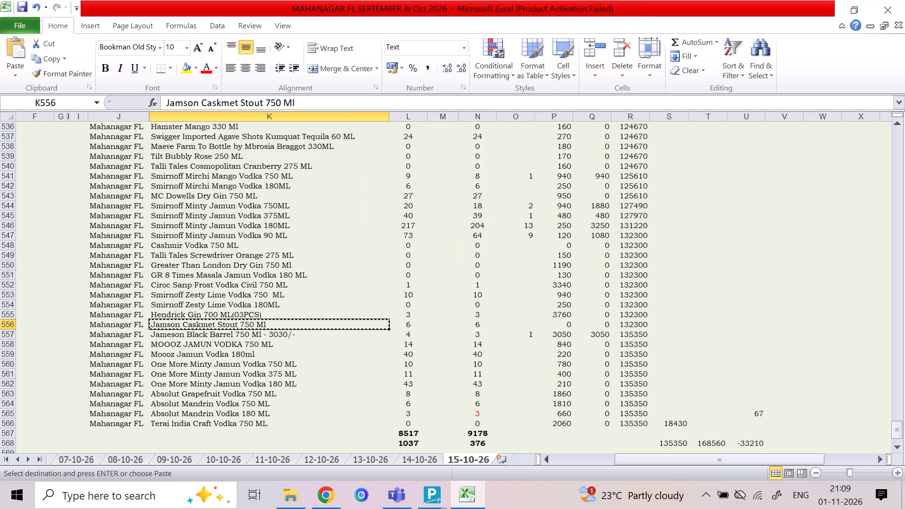
{"action": "key", "text": "alt+Tab"}
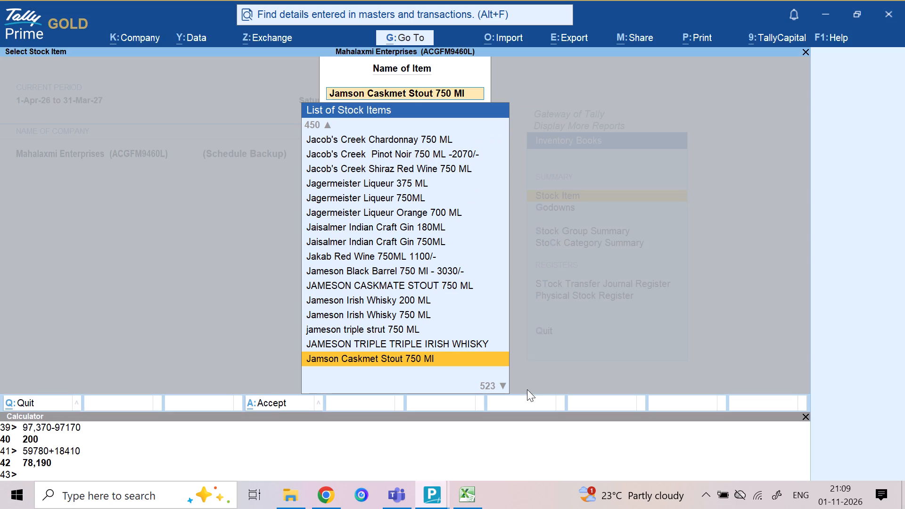
{"action": "key", "text": "Return"}
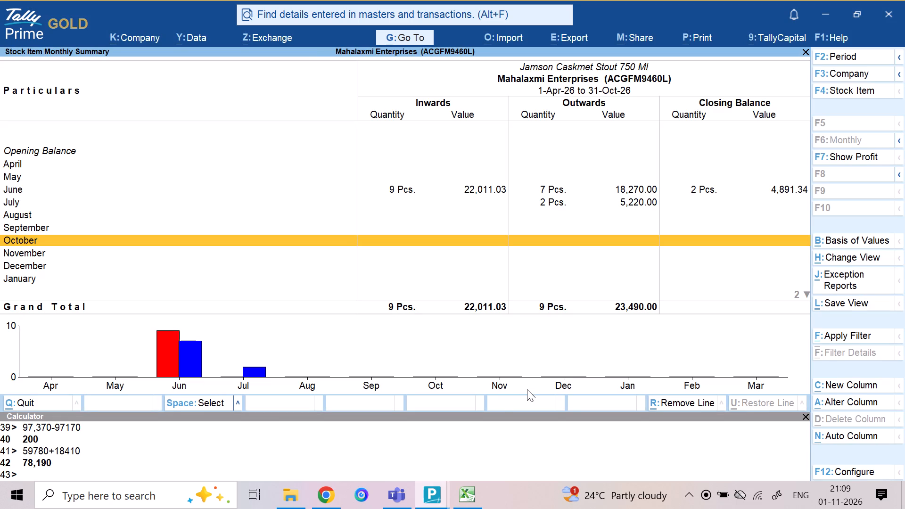
{"action": "key", "text": "alt+Tab"}
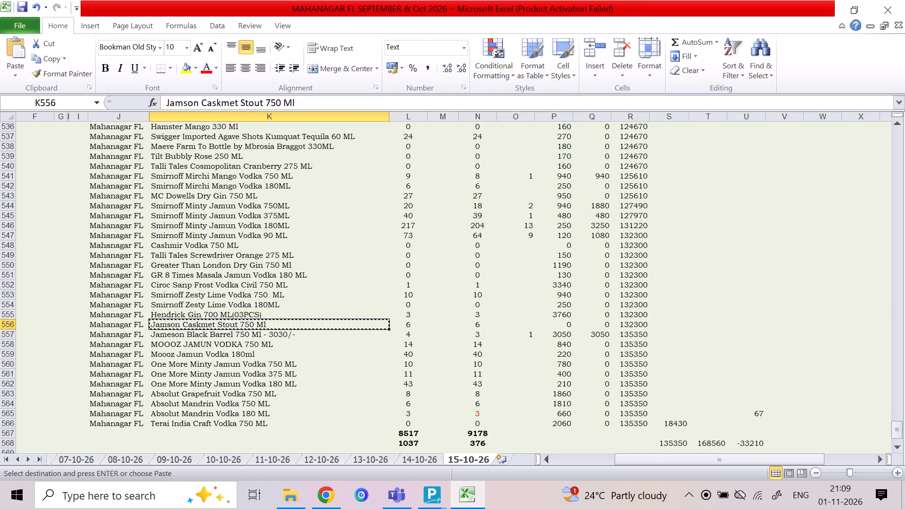
{"action": "key", "text": "alt+Tab"}
{"action": "key", "text": "Escape"}
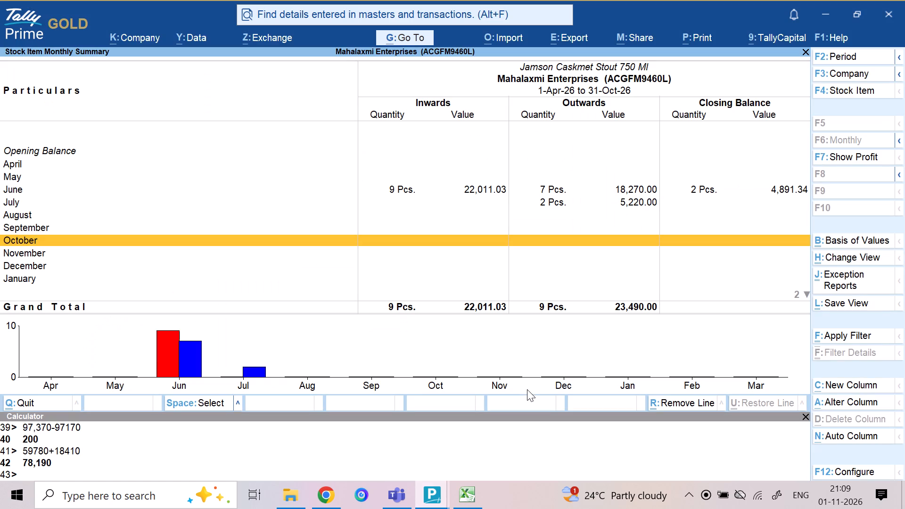
{"action": "key", "text": "Escape"}
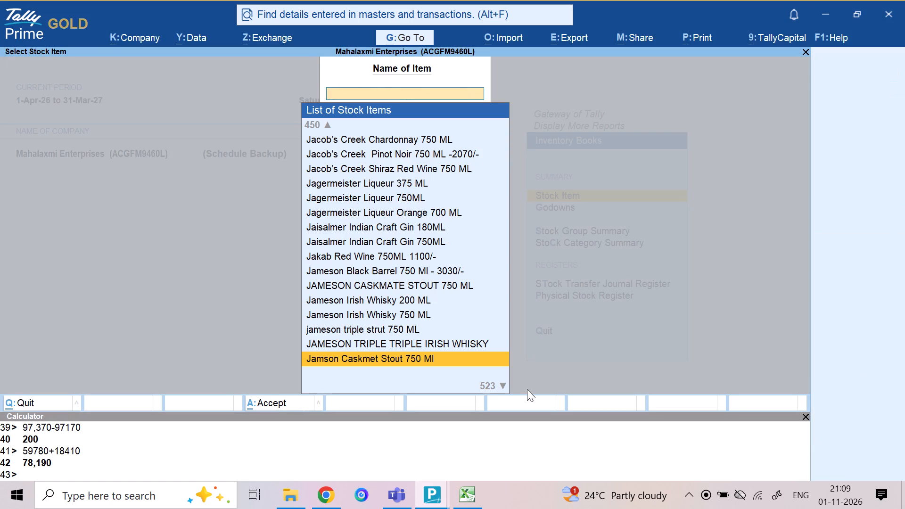
Search the stock items for "jams" and "trip", and examine the monthly summary of JAMESON TRIPLE TRIPLE IRISH WHISKY.
{"action": "type", "text": "jams"}
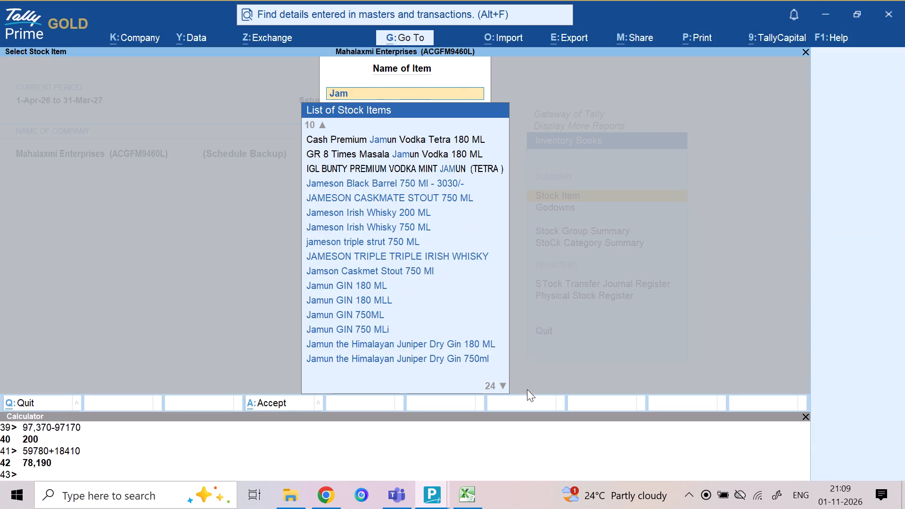
{"action": "key", "text": "BackSpace"}
{"action": "key", "text": "BackSpace"}
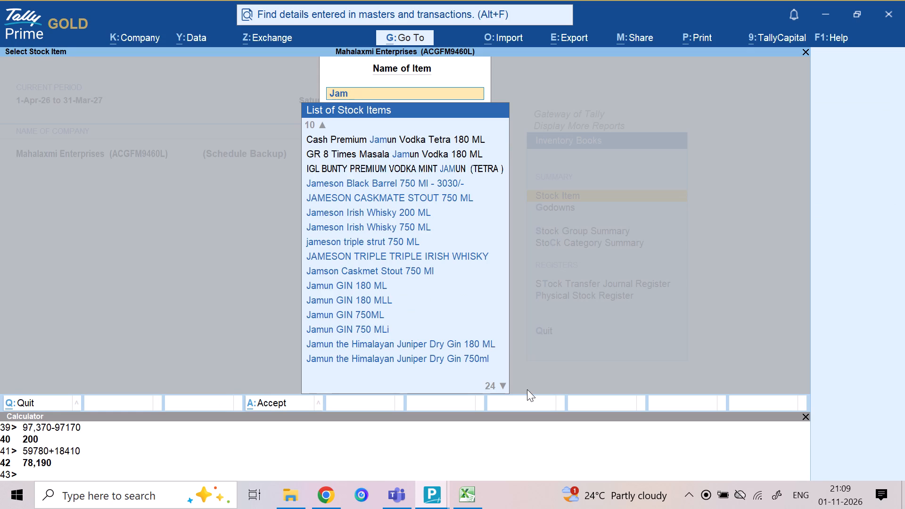
{"action": "key", "text": "BackSpace"}
{"action": "type", "text": "em"}
{"action": "type", "text": "anms"}
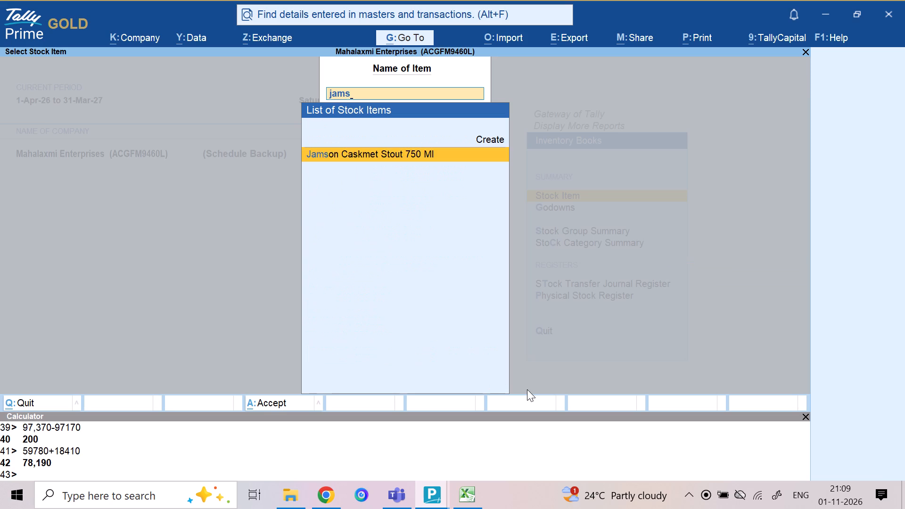
{"action": "key", "text": "BackSpace"}
{"action": "key", "text": "BackSpace"}
{"action": "key", "text": "BackSpace"}
{"action": "key", "text": "BackSpace"}
{"action": "type", "text": "tri"}
{"action": "key", "text": "p"}
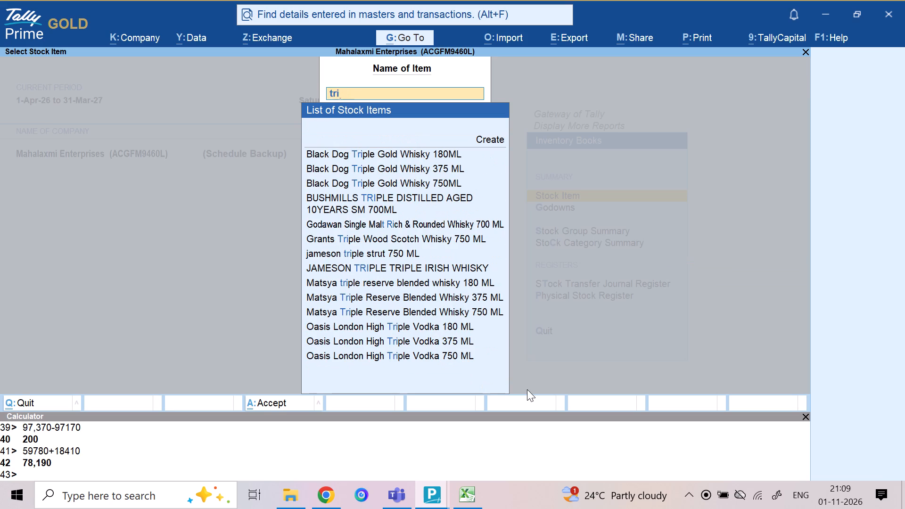
{"action": "key", "text": "Down"}
{"action": "key", "text": "Down"}
{"action": "key", "text": "Down"}
{"action": "key", "text": "Down"}
{"action": "key", "text": "Down"}
{"action": "key", "text": "Down"}
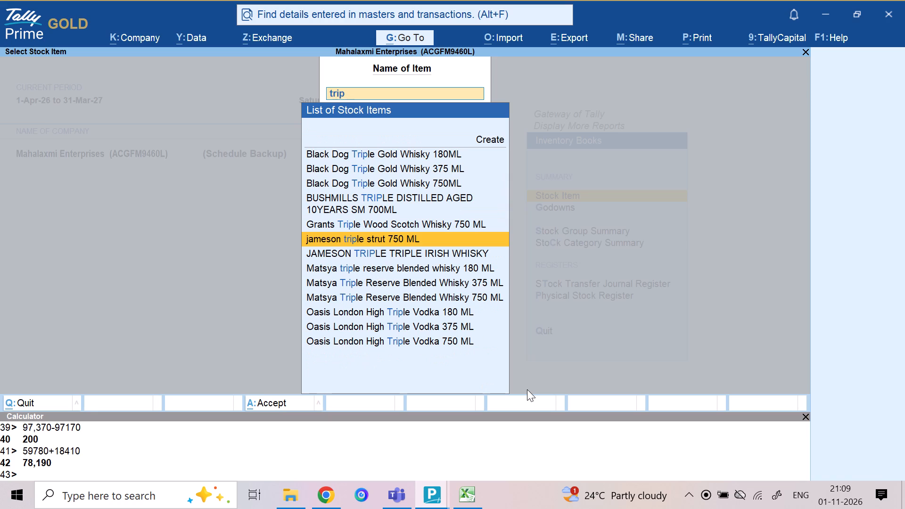
{"action": "key", "text": "Down"}
{"action": "key", "text": "Return"}
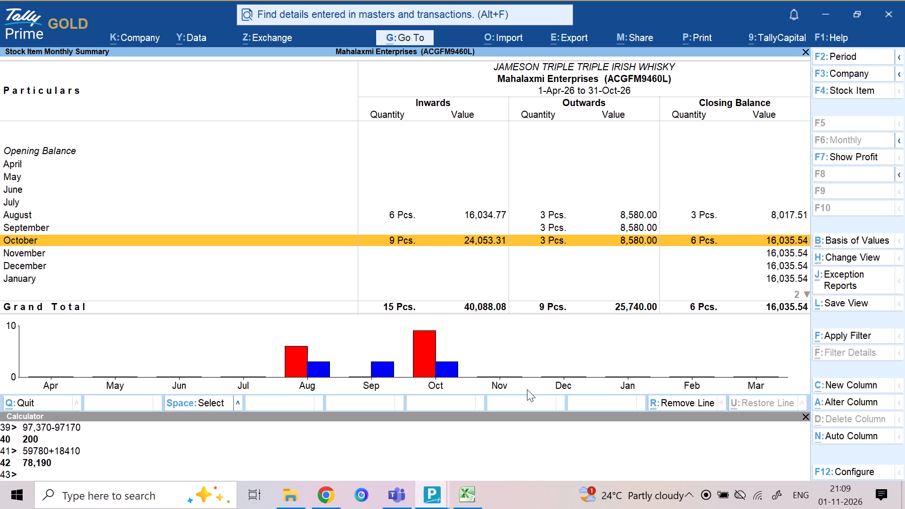
{"action": "key", "text": "Escape"}
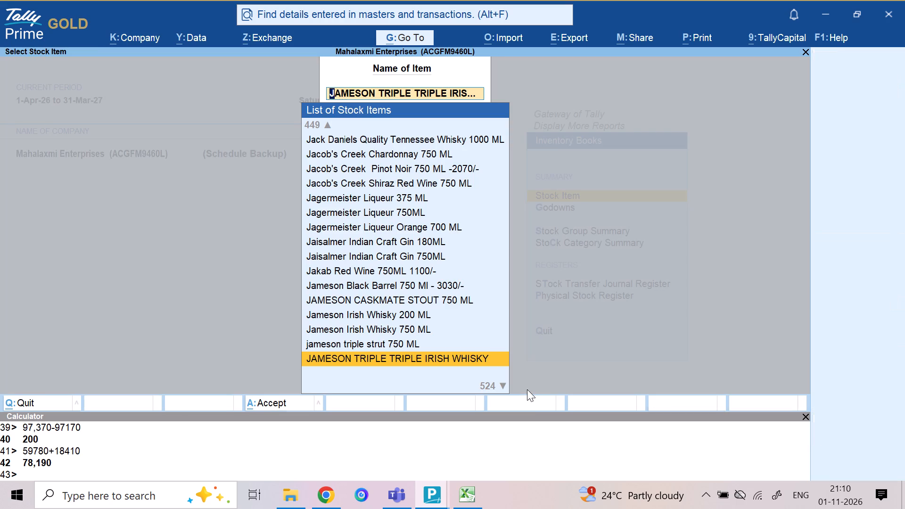
Copy the name JAMESON TRIPLE TRIPLE IRISH WHISKY and find its row in the Excel stock sheet 15-10-26.
{"action": "key", "text": "ctrl+c"}
{"action": "key", "text": "alt+Tab"}
{"action": "key", "text": "Right"}
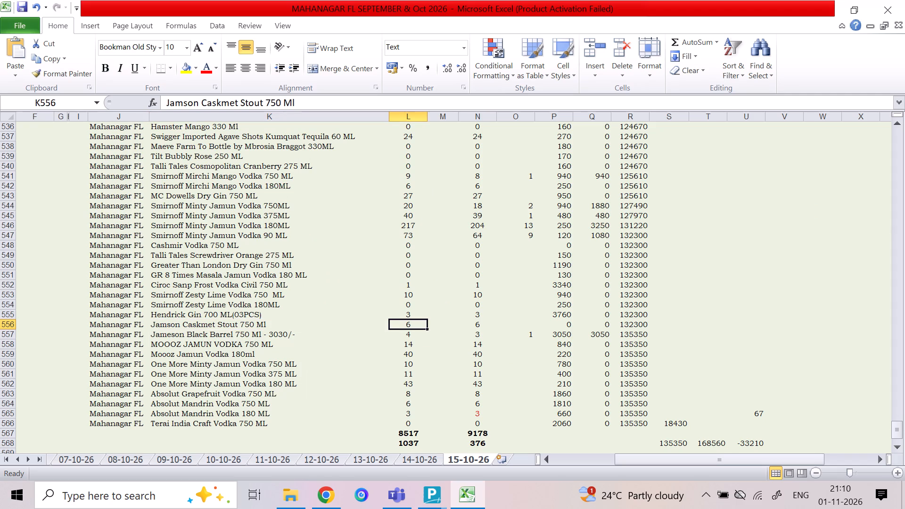
{"action": "key", "text": "ctrl+f"}
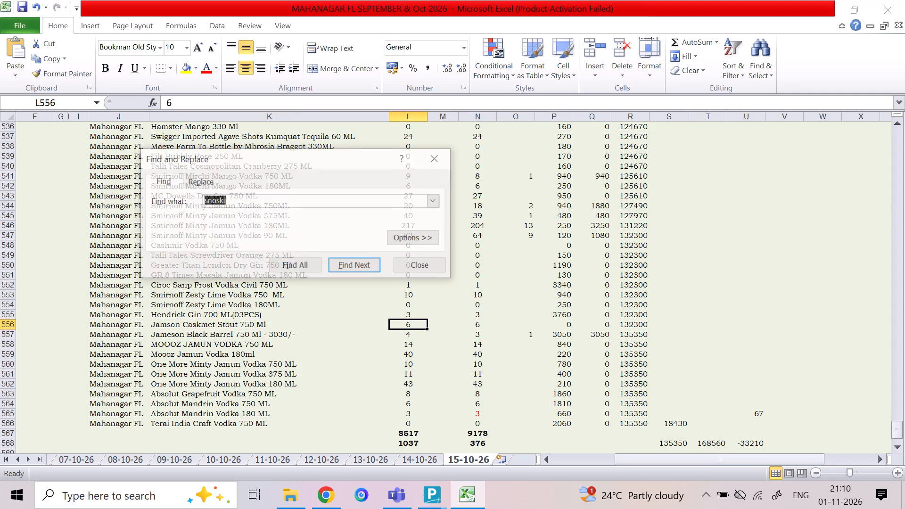
{"action": "key", "text": "ctrl+v"}
{"action": "key", "text": "Return"}
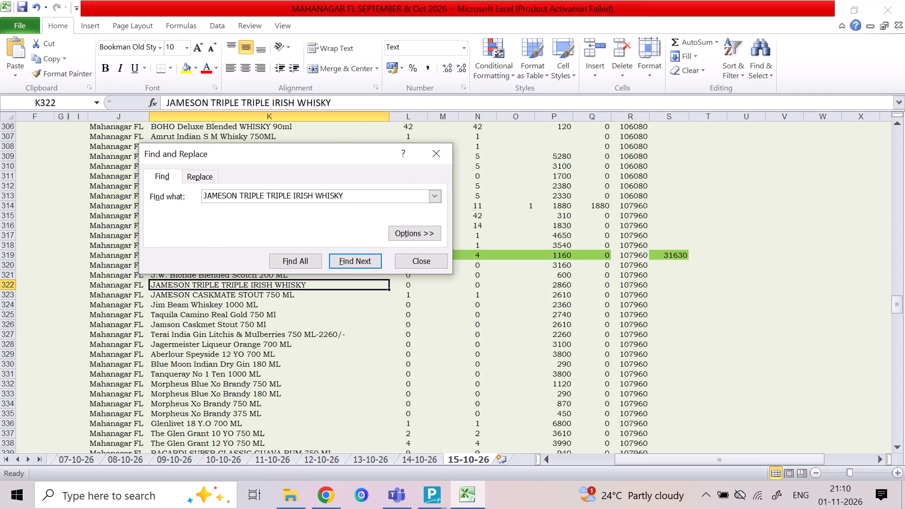
{"action": "key", "text": "Right"}
{"action": "key", "text": "Right"}
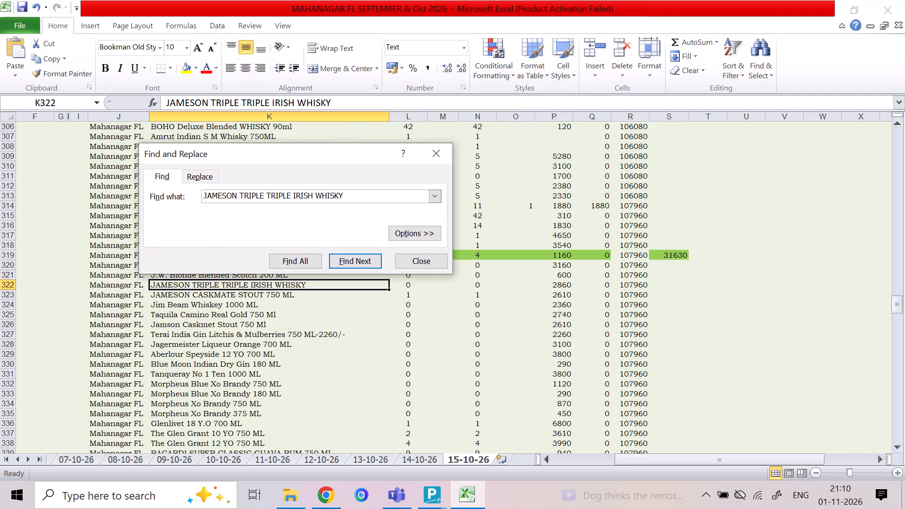
{"action": "key", "text": "Right"}
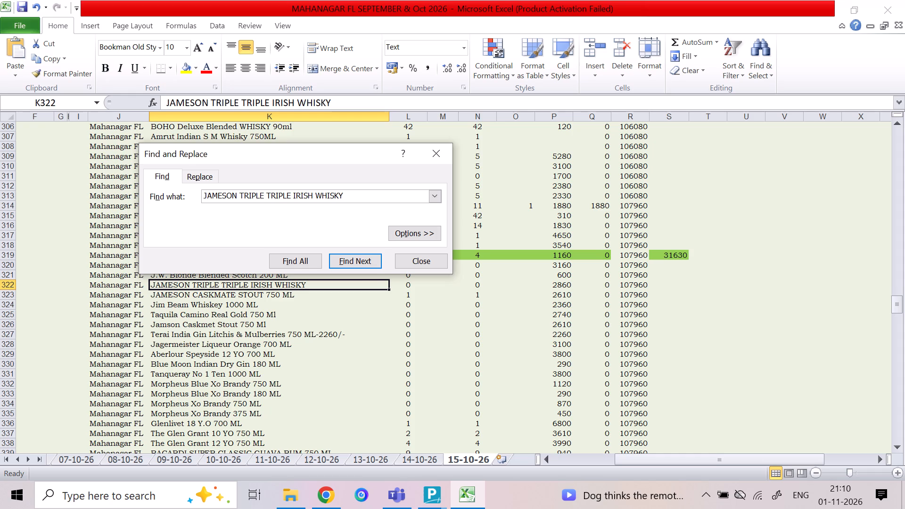
{"action": "left_click", "coordinate": [354, 262]}
{"action": "left_click", "coordinate": [354, 261]}
{"action": "left_click", "coordinate": [411, 281]}
{"action": "left_click", "coordinate": [370, 287]}
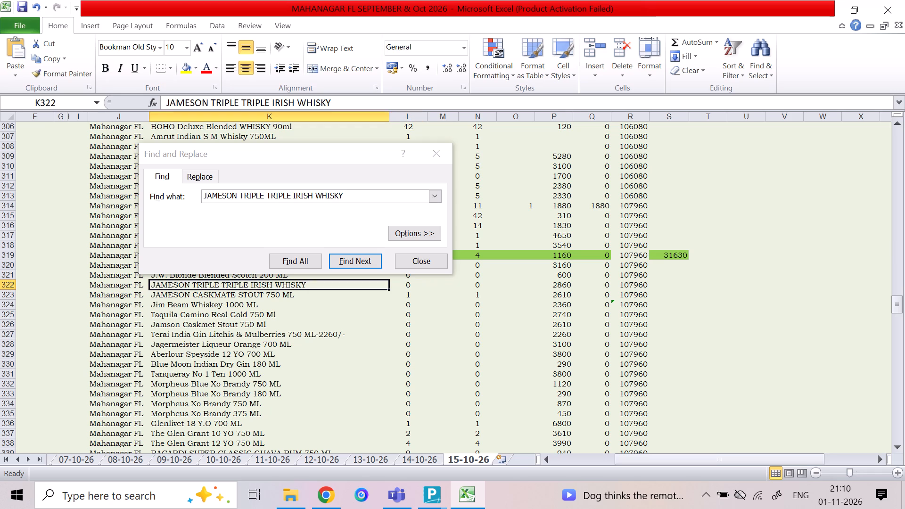
Set the column L quantity of JAMESON TRIPLE TRIPLE IRISH WHISKY in row 322 to 6.
{"action": "left_click", "coordinate": [420, 288]}
{"action": "left_click", "coordinate": [433, 287]}
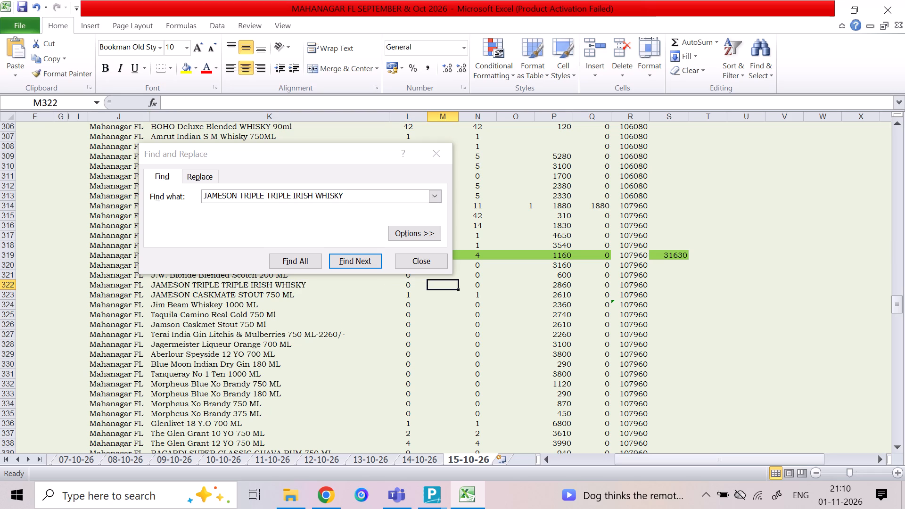
{"action": "key", "text": "6"}
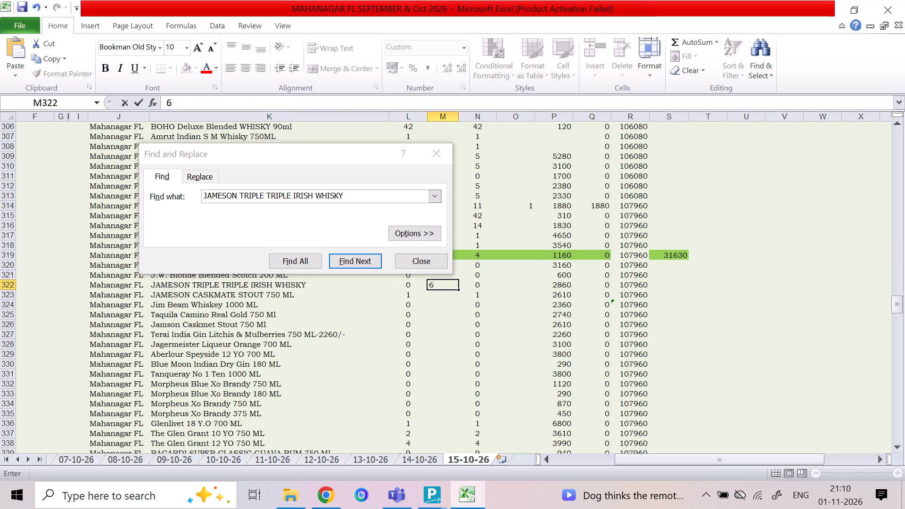
{"action": "key", "text": "BackSpace"}
{"action": "left_click", "coordinate": [409, 279]}
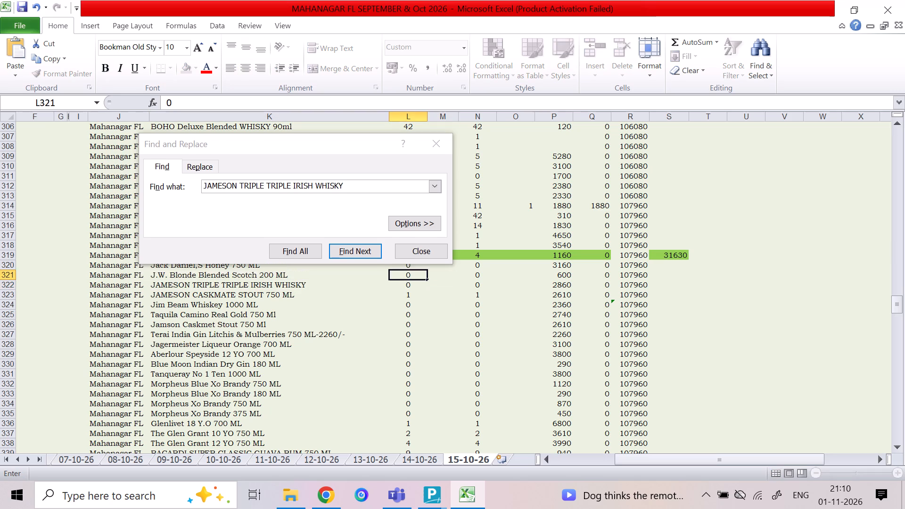
{"action": "left_click", "coordinate": [416, 287]}
{"action": "key", "text": "6"}
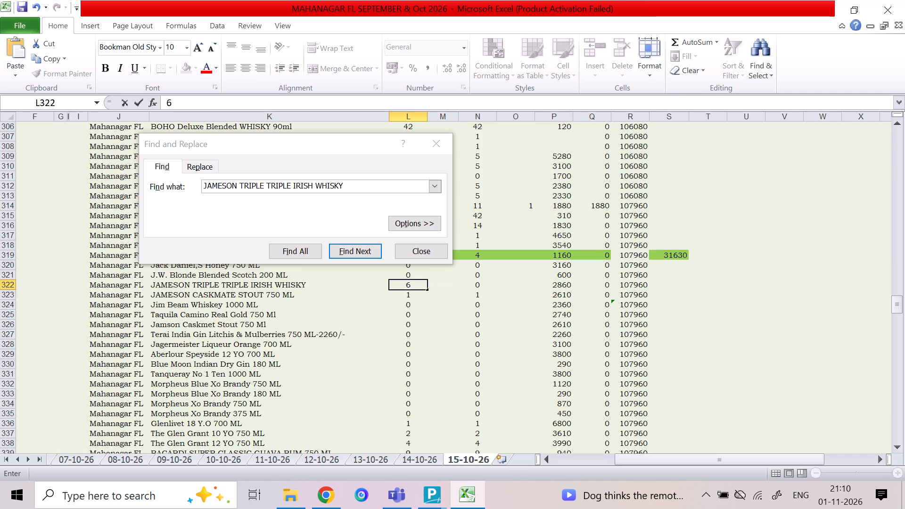
{"action": "key", "text": "Return"}
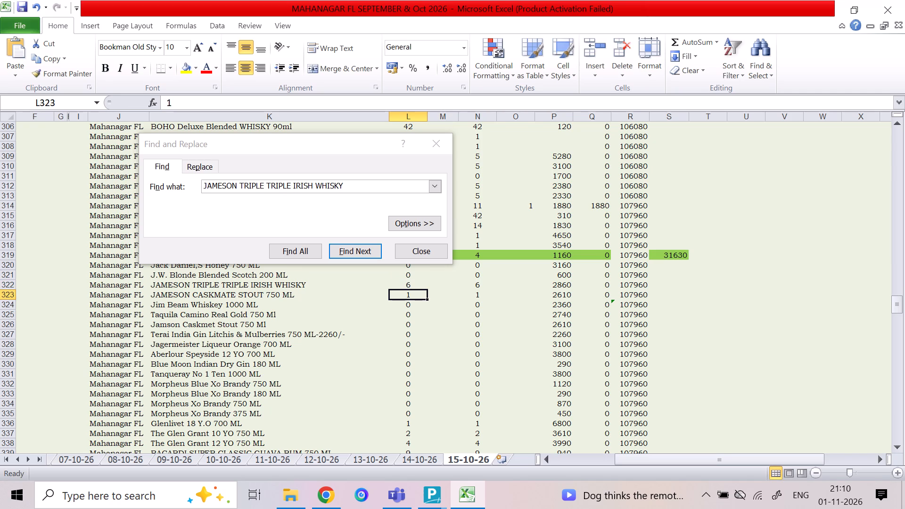
Fill the running-total formula in R322 down through the next few item rows.
{"action": "left_click", "coordinate": [640, 284]}
{"action": "left_click_drag", "start_coordinate": [650, 288], "coordinate": [650, 298]}
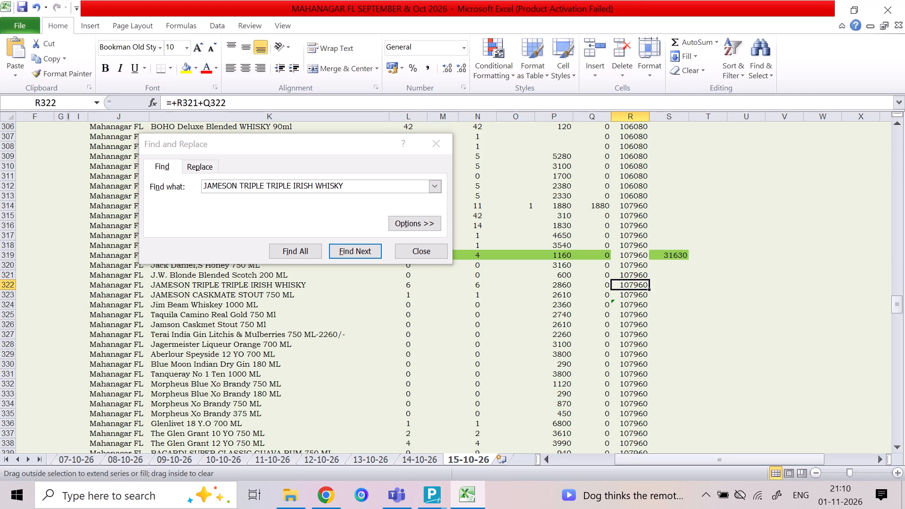
{"action": "left_click_drag", "start_coordinate": [650, 298], "coordinate": [654, 322]}
{"action": "left_click", "coordinate": [676, 307]}
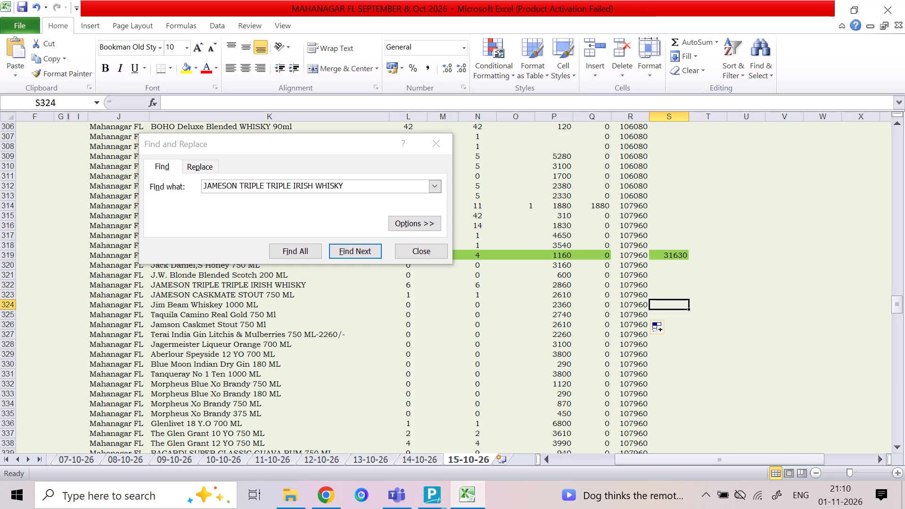
Set the column L quantity of Jamson Caskmet Stout 750 Ml in row 556 to 0.
{"action": "left_click", "coordinate": [416, 372]}
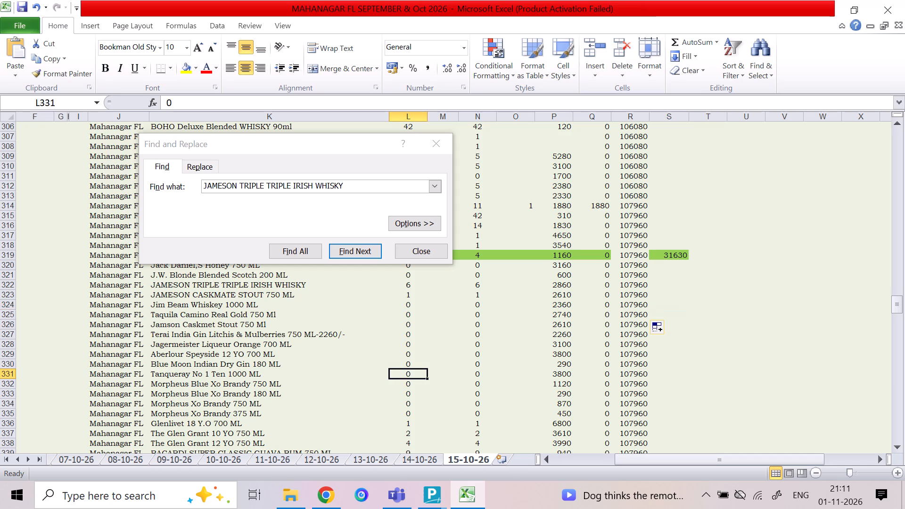
{"action": "left_click_drag", "start_coordinate": [898, 307], "coordinate": [899, 330]}
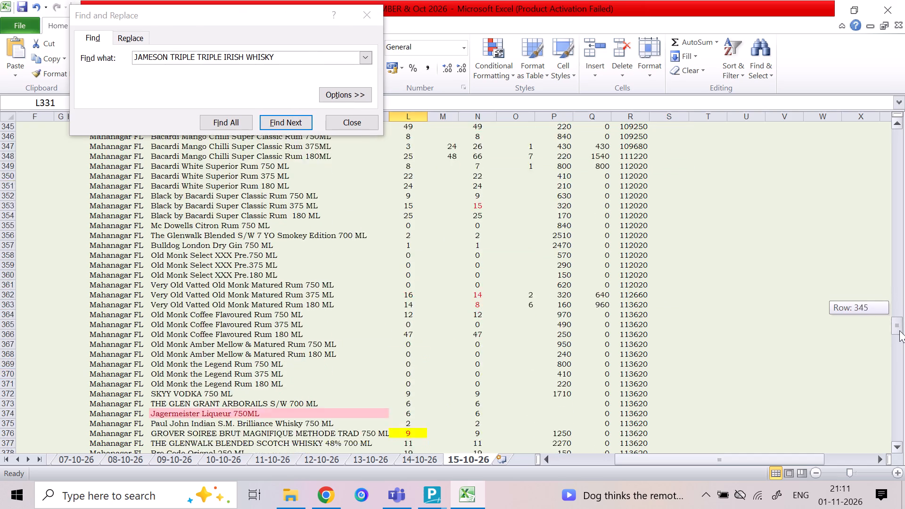
{"action": "left_click_drag", "start_coordinate": [899, 330], "coordinate": [902, 367]}
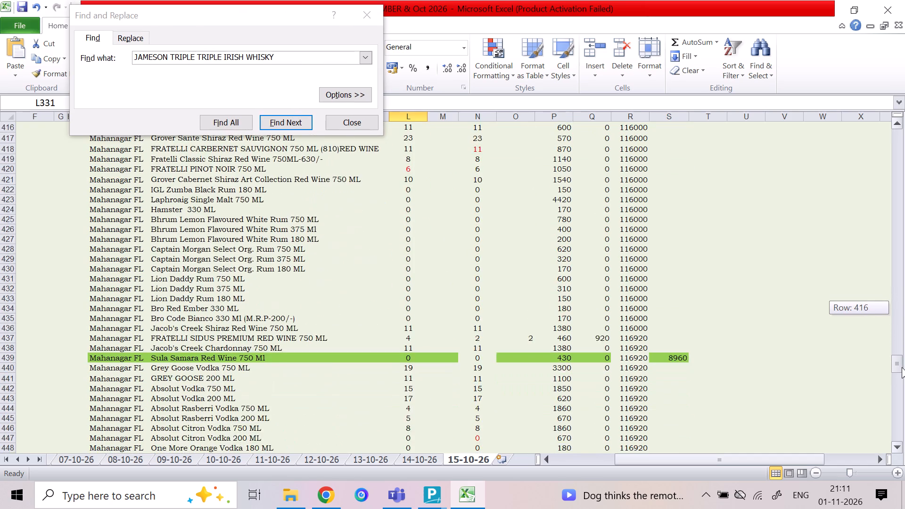
{"action": "left_click_drag", "start_coordinate": [902, 367], "coordinate": [904, 424]}
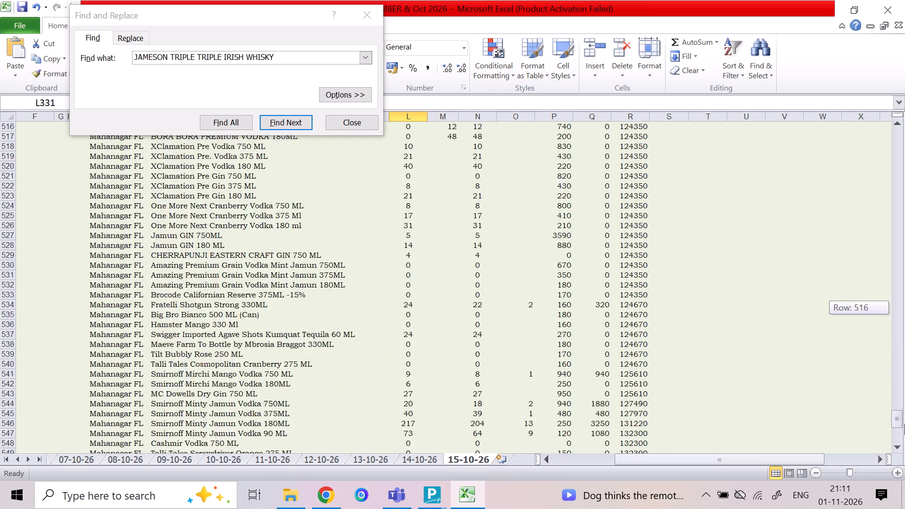
{"action": "left_click_drag", "start_coordinate": [904, 424], "coordinate": [904, 429]}
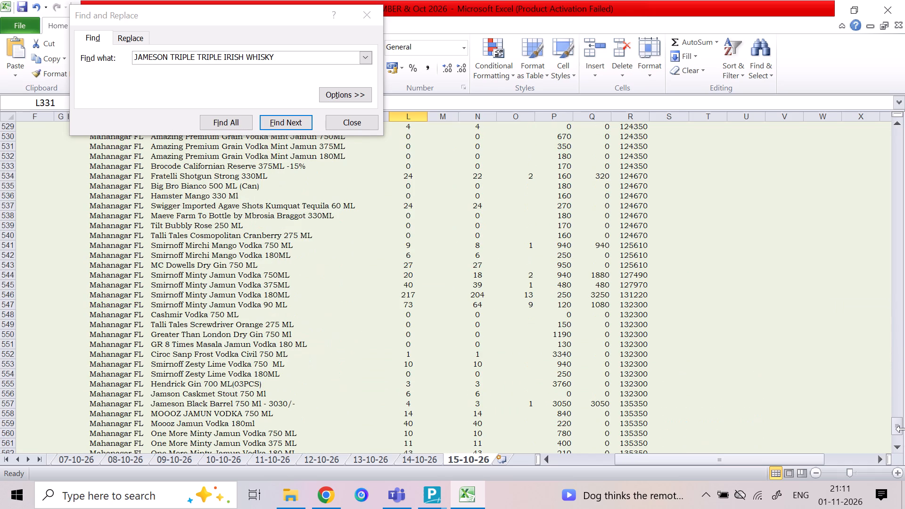
{"action": "left_click", "coordinate": [411, 394]}
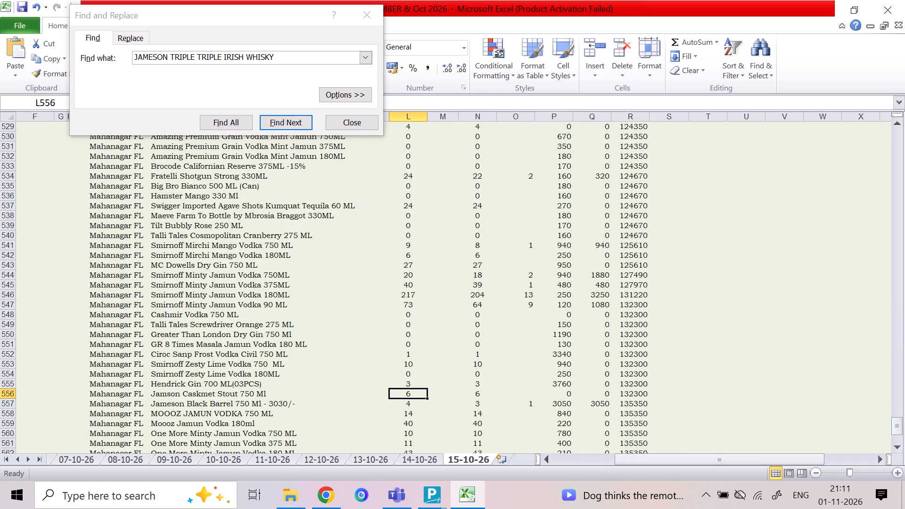
{"action": "key", "text": "0"}
{"action": "key", "text": "Return"}
{"action": "left_click", "coordinate": [515, 392]}
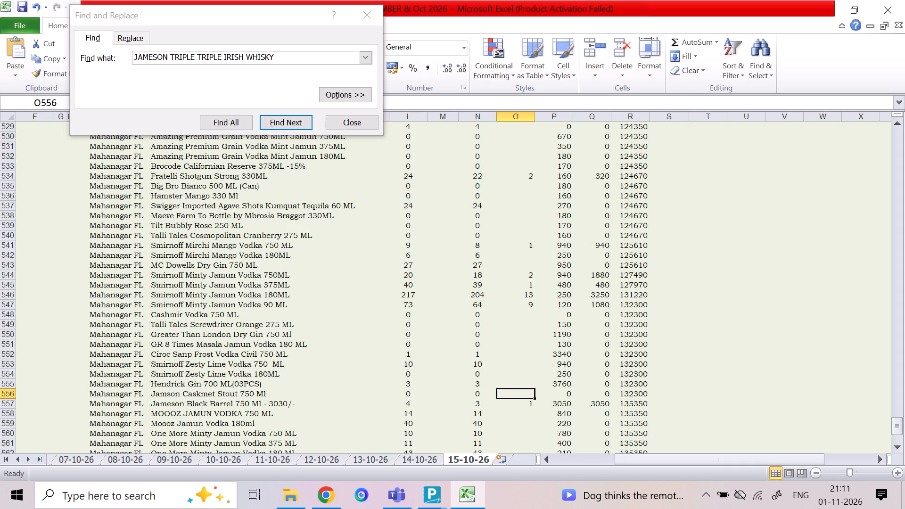
{"action": "left_click", "coordinate": [462, 393]}
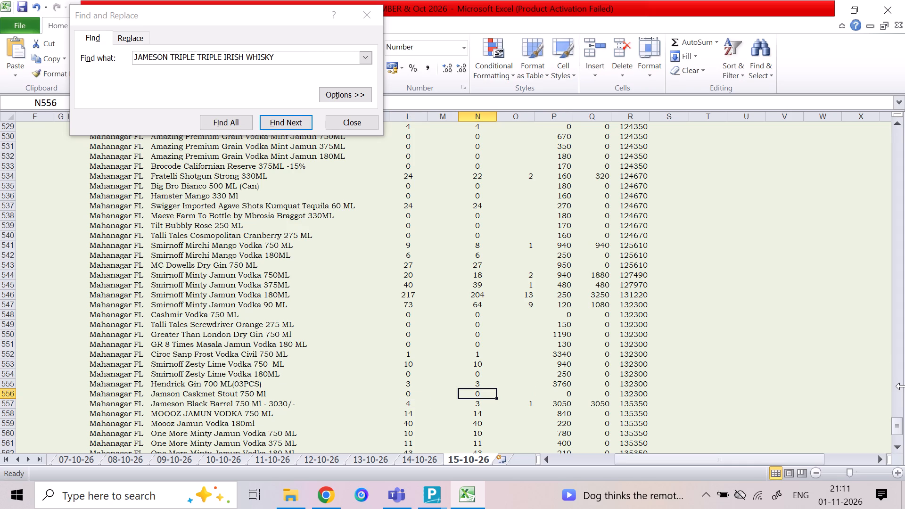
Find the JAMESON TRIPLE TRIPLE IRISH WHISKY row again and enter 6 as its received quantity in M322.
{"action": "left_click", "coordinate": [898, 426]}
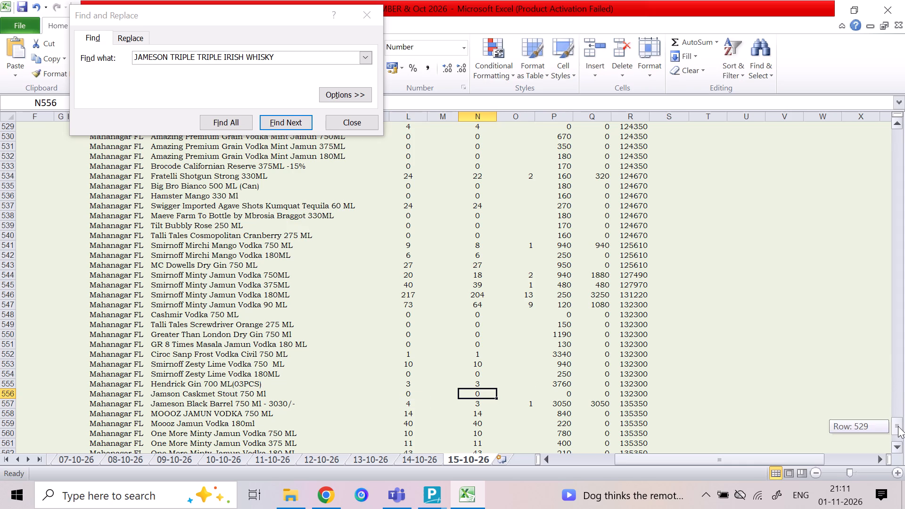
{"action": "left_click", "coordinate": [898, 424]}
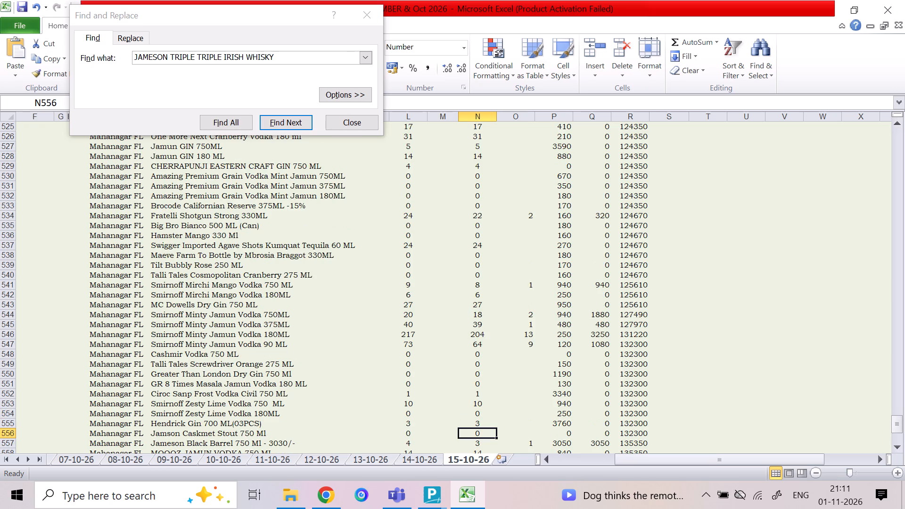
{"action": "left_click", "coordinate": [293, 124]}
{"action": "left_click", "coordinate": [444, 291]}
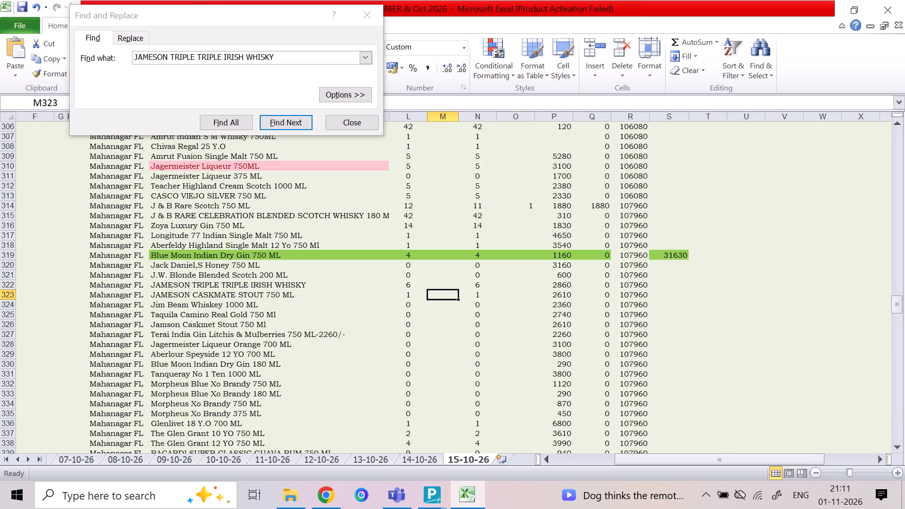
{"action": "left_click", "coordinate": [447, 280]}
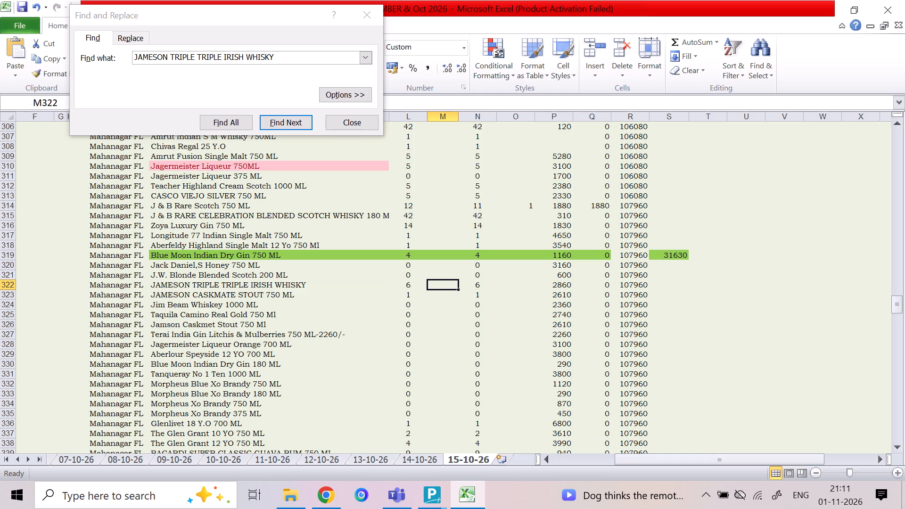
{"action": "key", "text": "6"}
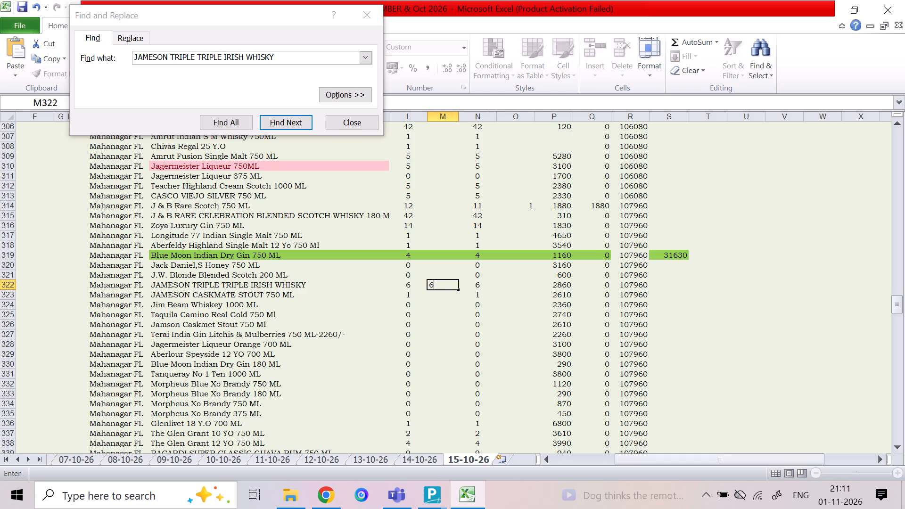
{"action": "key", "text": "Return"}
{"action": "left_click", "coordinate": [478, 286]}
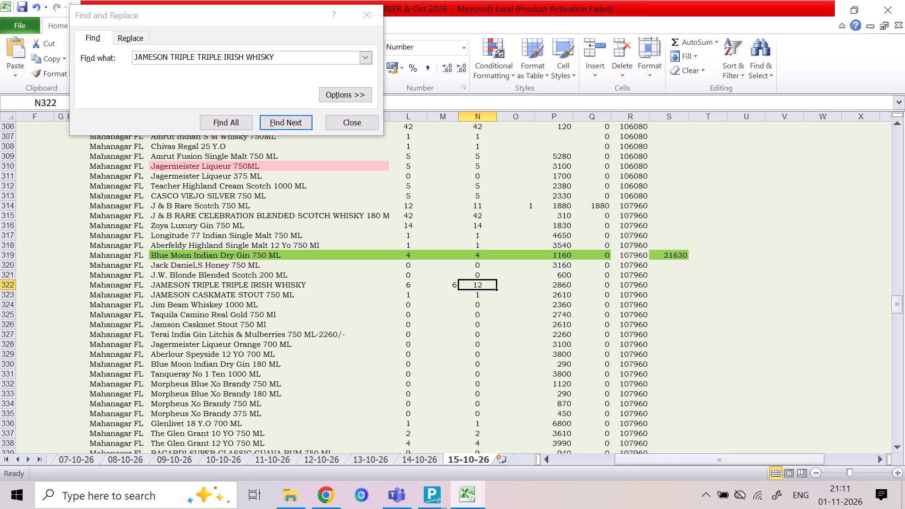
Insert a blank row above Jamson Caskmet Stout 750 Ml at row 556.
{"action": "left_click", "coordinate": [10, 288]}
{"action": "left_click_drag", "start_coordinate": [899, 300], "coordinate": [904, 388]}
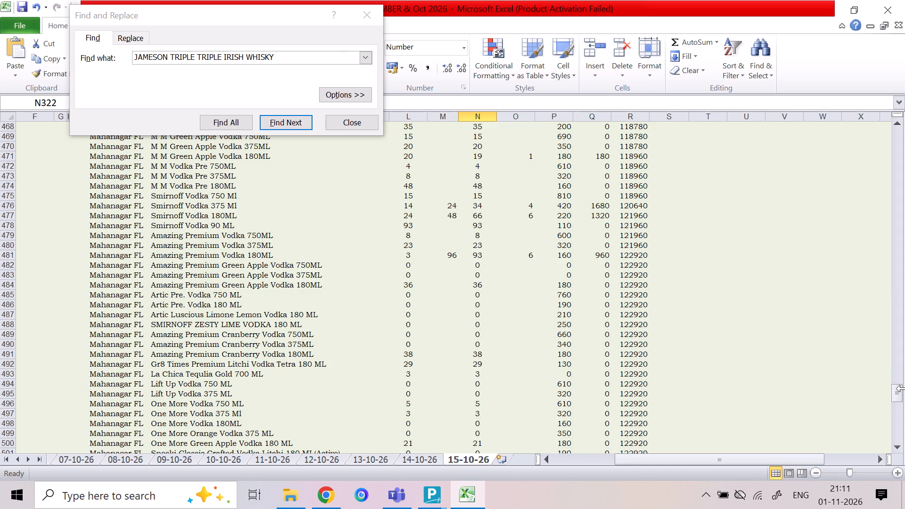
{"action": "left_click", "coordinate": [846, 380]}
{"action": "left_click_drag", "start_coordinate": [896, 392], "coordinate": [896, 403]}
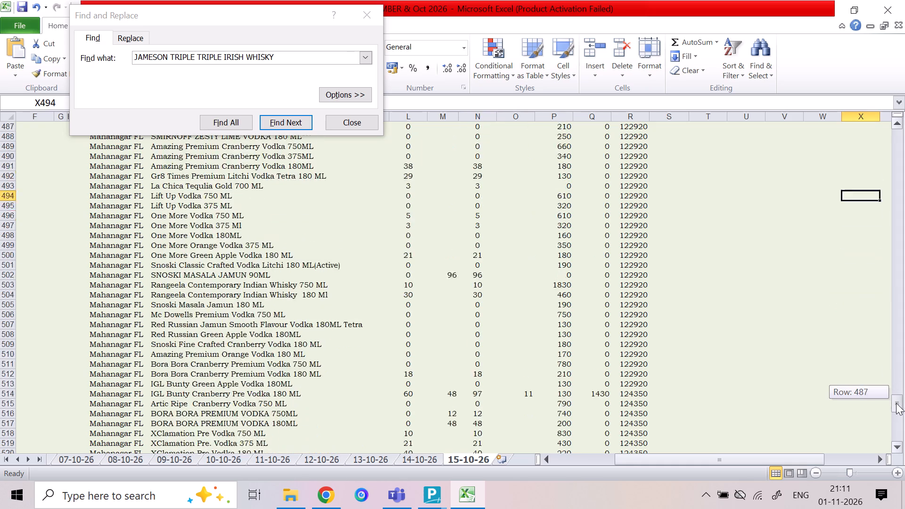
{"action": "left_click_drag", "start_coordinate": [896, 403], "coordinate": [901, 426]}
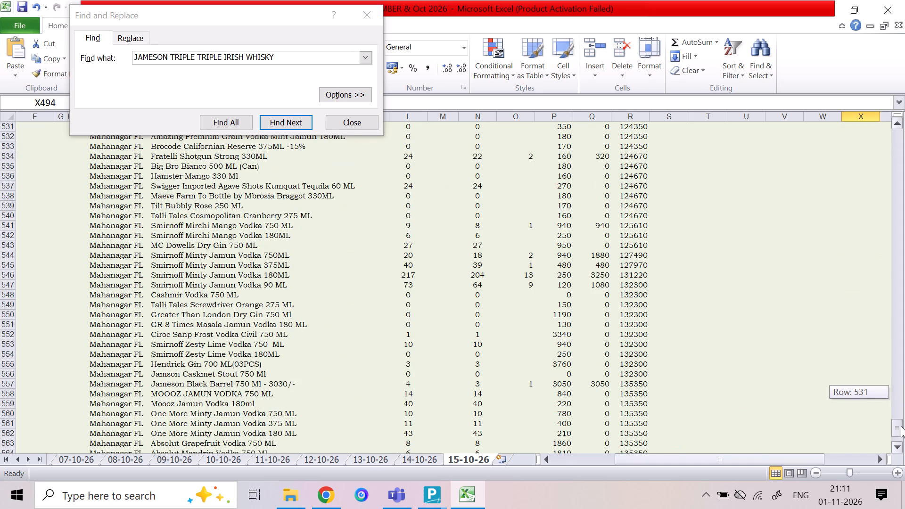
{"action": "left_click_drag", "start_coordinate": [901, 426], "coordinate": [904, 429]}
{"action": "left_click", "coordinate": [250, 325]}
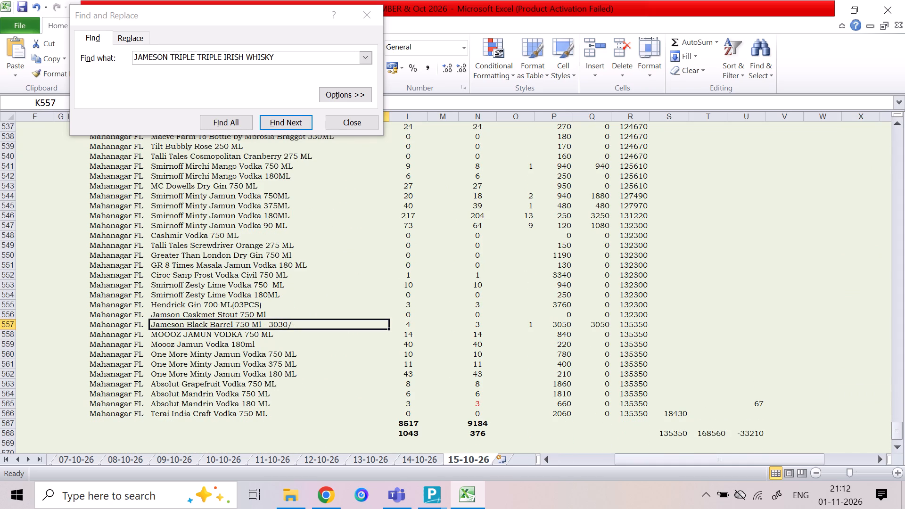
{"action": "left_click", "coordinate": [248, 312]}
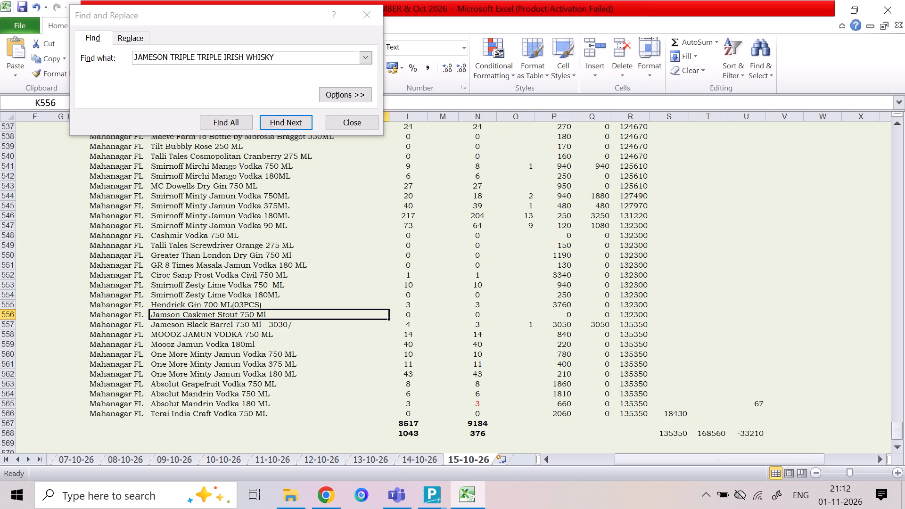
{"action": "left_click", "coordinate": [2, 314]}
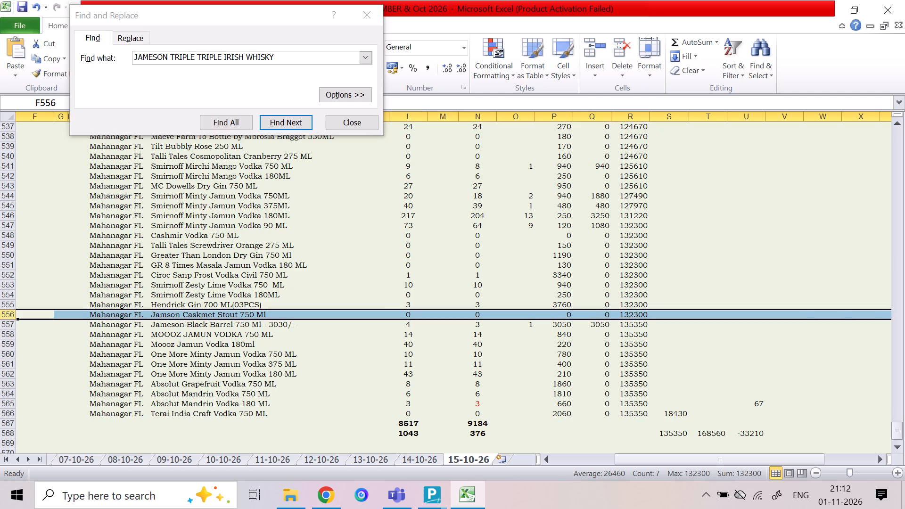
{"action": "key", "text": "ctrl+plus"}
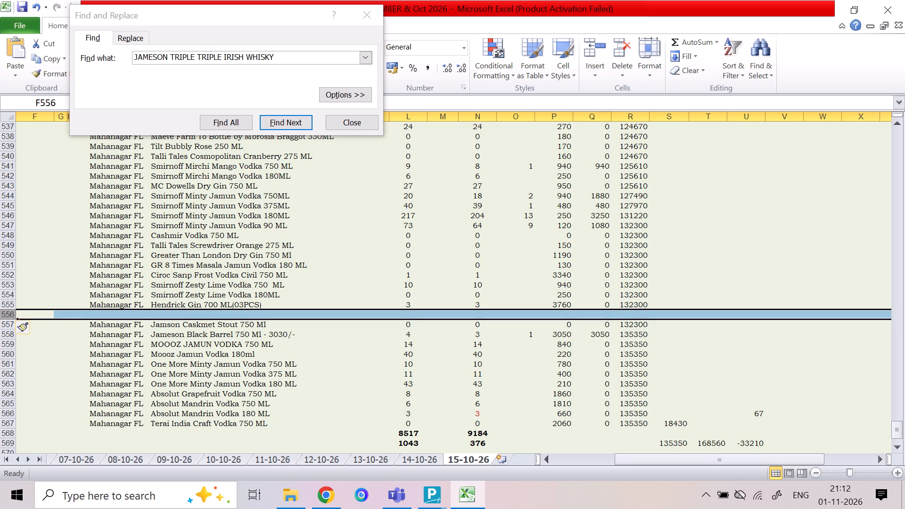
Find and copy the entire JAMESON TRIPLE TRIPLE IRISH WHISKY row 322 and paste it into the blank row 556.
{"action": "left_click_drag", "start_coordinate": [901, 434], "coordinate": [900, 428]}
{"action": "left_click", "coordinate": [436, 202]}
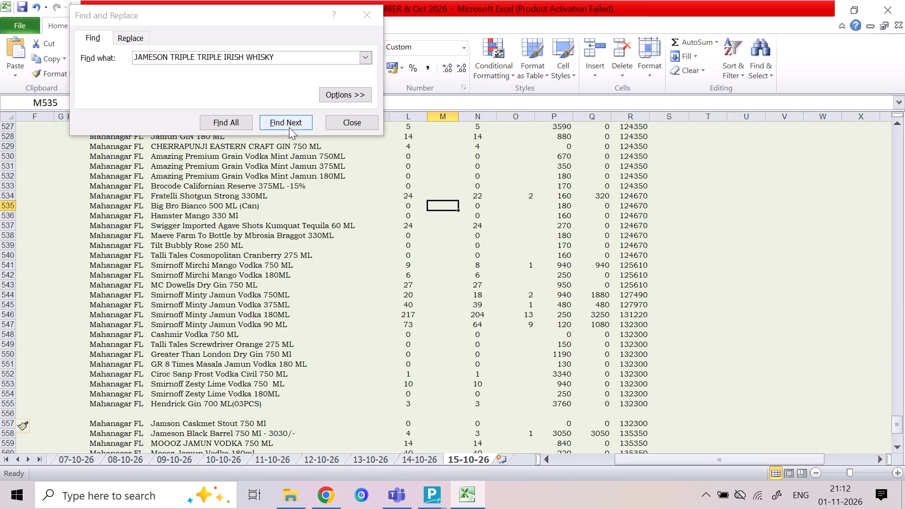
{"action": "left_click", "coordinate": [286, 118]}
{"action": "left_click", "coordinate": [2, 283]}
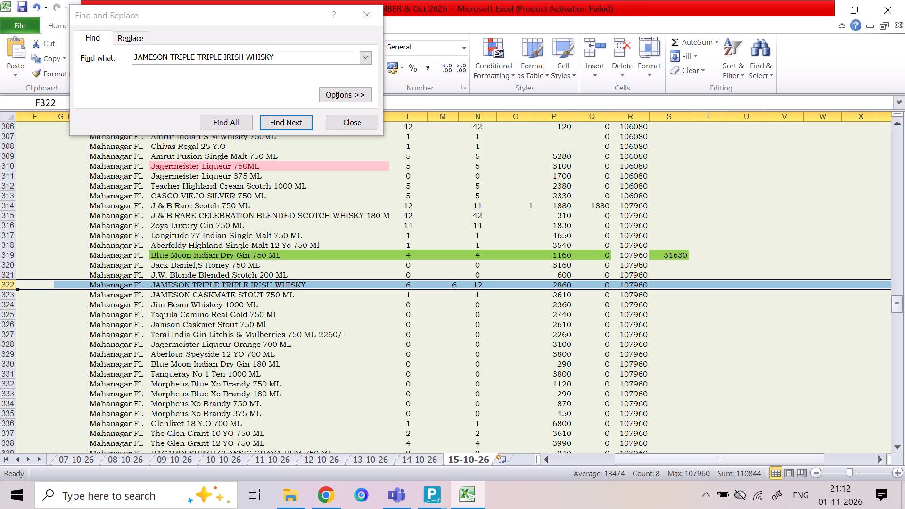
{"action": "key", "text": "ctrl+c"}
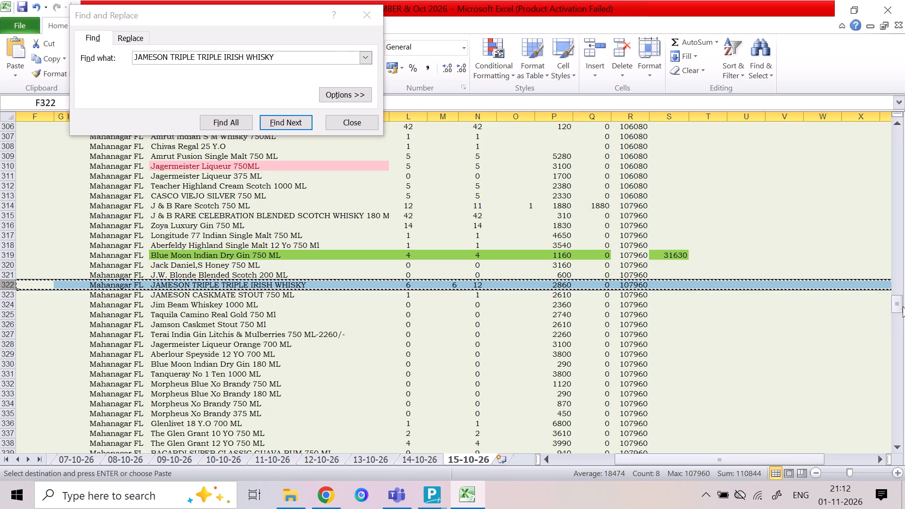
{"action": "left_click_drag", "start_coordinate": [900, 304], "coordinate": [901, 427]}
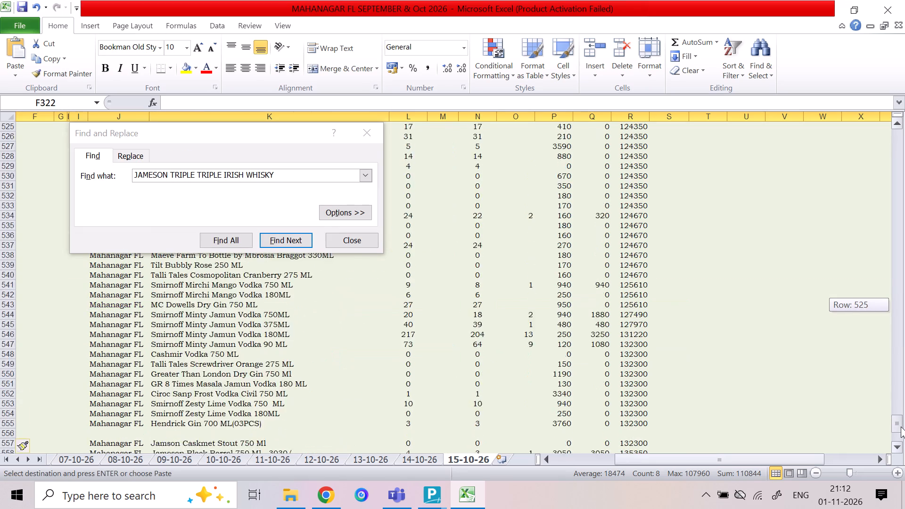
{"action": "left_click_drag", "start_coordinate": [901, 427], "coordinate": [902, 431]}
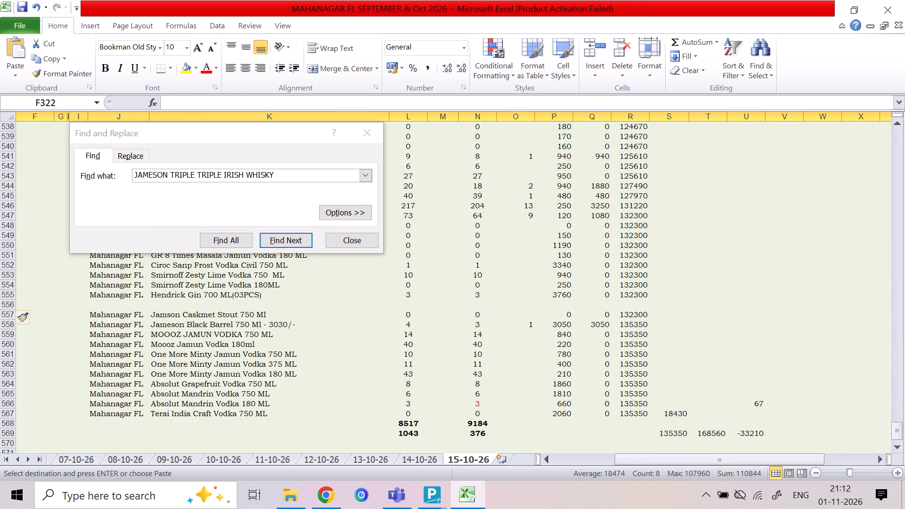
{"action": "left_click", "coordinate": [4, 302]}
{"action": "left_click", "coordinate": [2, 306]}
{"action": "key", "text": "ctrl+v"}
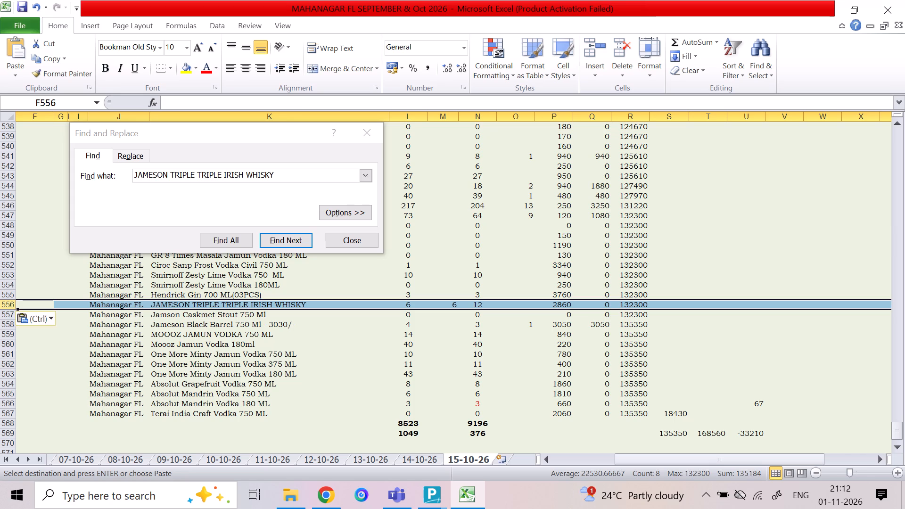
Fill the column R running-total formula from R555 down to R559, through the pasted JAMESON TRIPLE TRIPLE IRISH WHISKY row.
{"action": "left_click", "coordinate": [338, 320]}
{"action": "left_click", "coordinate": [548, 339]}
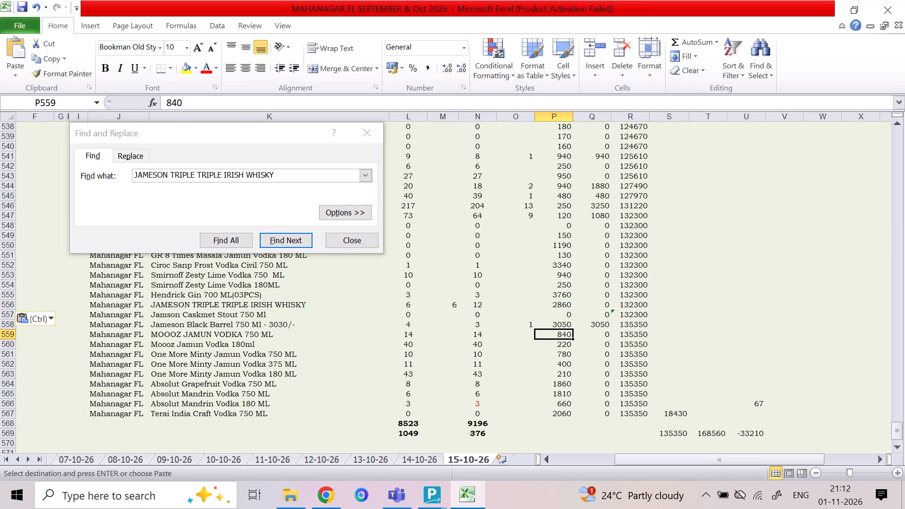
{"action": "left_click", "coordinate": [626, 291]}
{"action": "left_click_drag", "start_coordinate": [650, 301], "coordinate": [649, 309]}
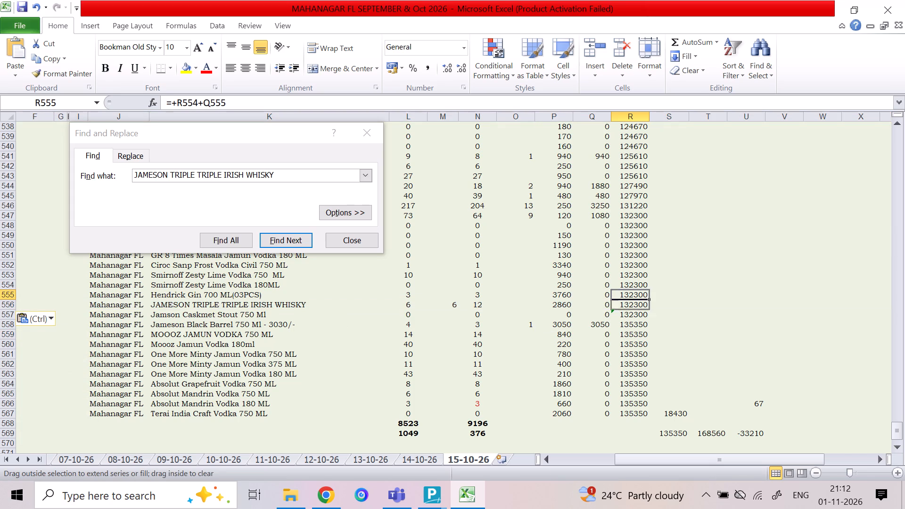
{"action": "left_click_drag", "start_coordinate": [649, 309], "coordinate": [649, 337]}
{"action": "left_click", "coordinate": [671, 304]}
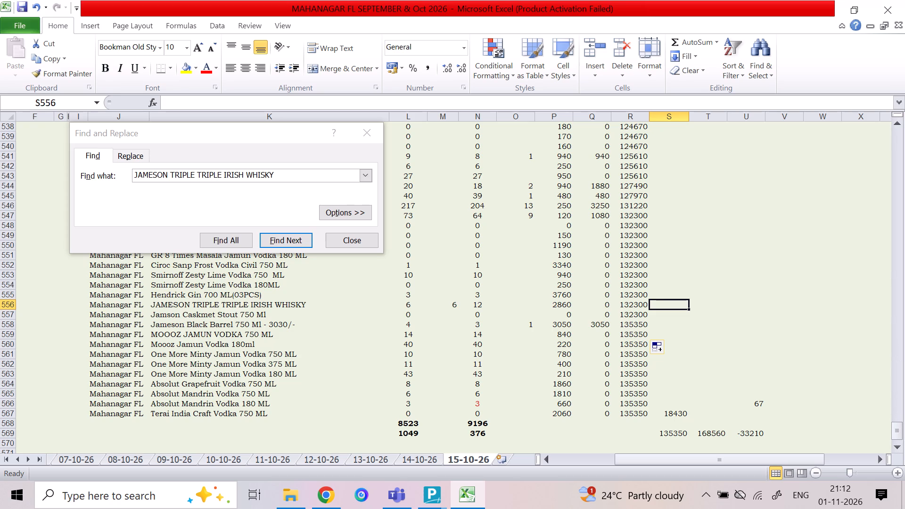
Find the original JAMESON TRIPLE TRIPLE IRISH WHISKY entry and clear its contents in J322:R322.
{"action": "left_click", "coordinate": [311, 269]}
{"action": "left_click", "coordinate": [278, 237]}
{"action": "left_click", "coordinate": [278, 237]}
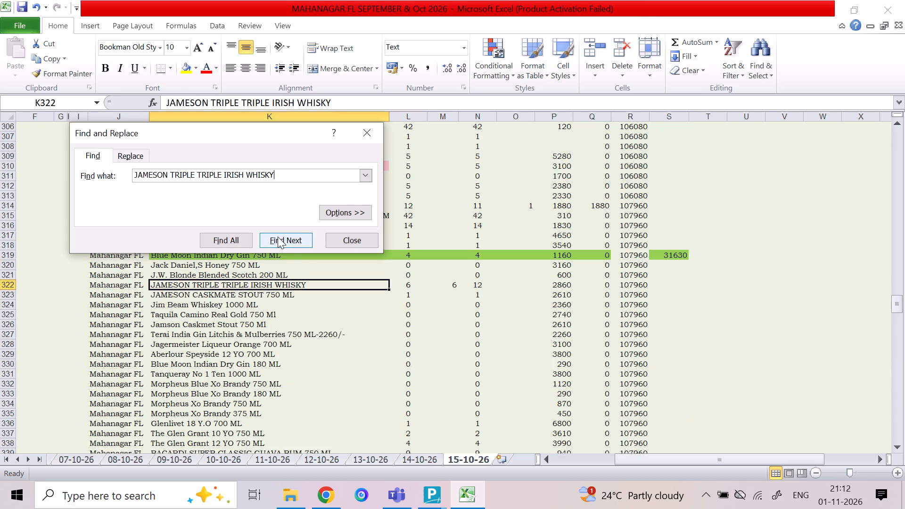
{"action": "left_click_drag", "start_coordinate": [119, 286], "coordinate": [507, 296]}
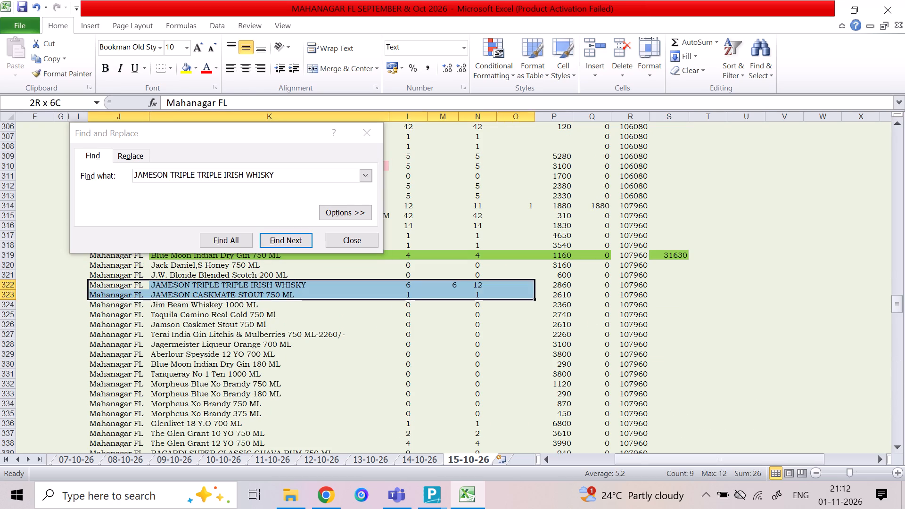
{"action": "left_click_drag", "start_coordinate": [507, 296], "coordinate": [621, 285]}
{"action": "key", "text": "Delete"}
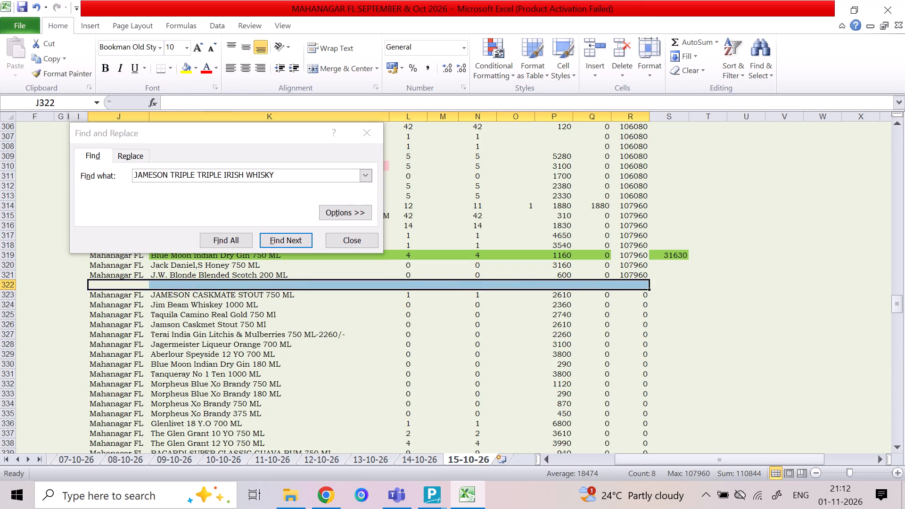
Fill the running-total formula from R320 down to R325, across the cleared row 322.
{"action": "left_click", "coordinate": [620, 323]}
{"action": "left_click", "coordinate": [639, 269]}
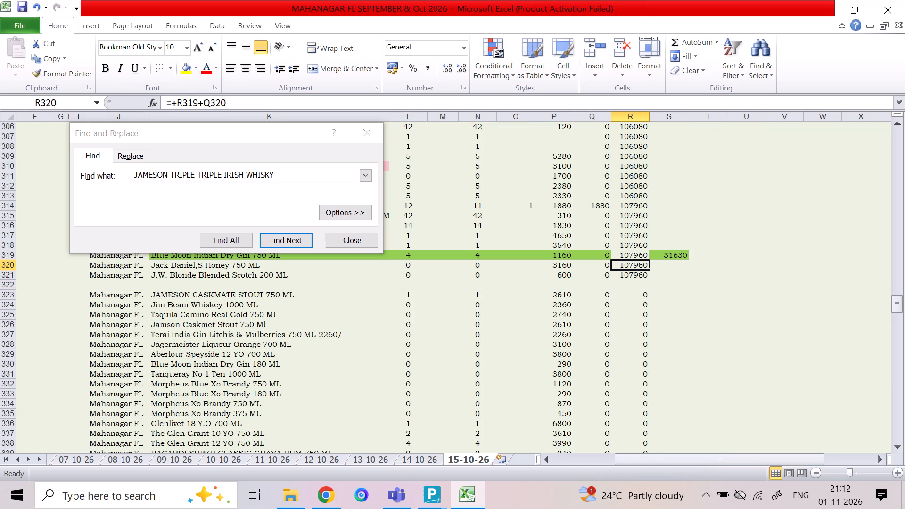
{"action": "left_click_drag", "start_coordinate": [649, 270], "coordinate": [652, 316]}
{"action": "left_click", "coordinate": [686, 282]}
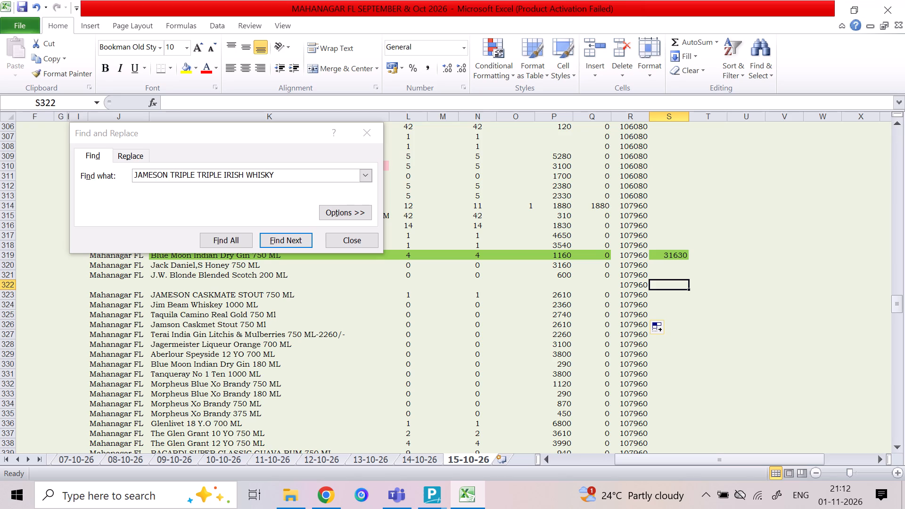
Delete the entire cleared row 322.
{"action": "left_click", "coordinate": [0, 286]}
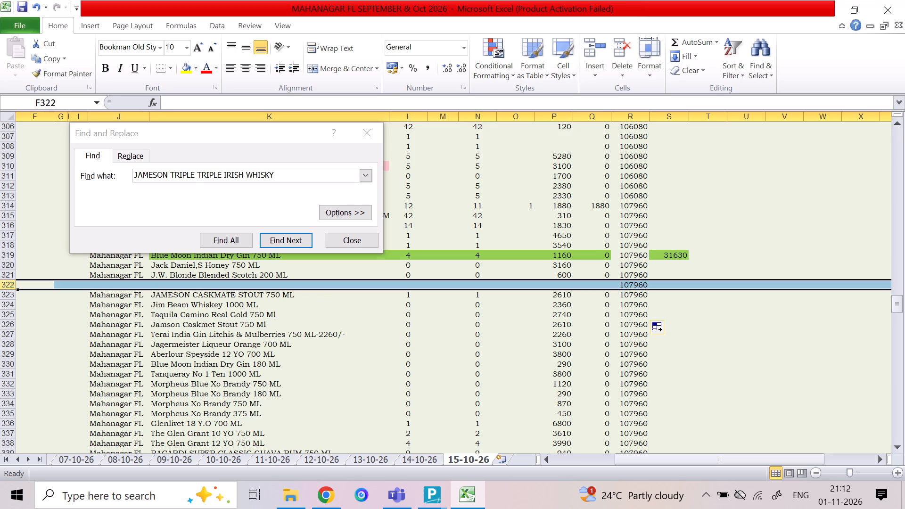
{"action": "key", "text": "ctrl+minus"}
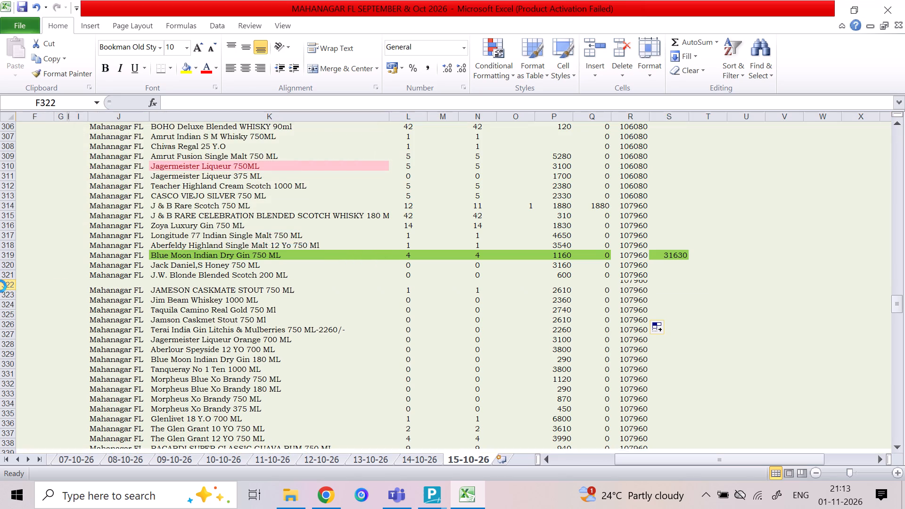
Fill the running-total formula from R320 down to R324 and close the Find and Replace dialog.
{"action": "left_click", "coordinate": [638, 270]}
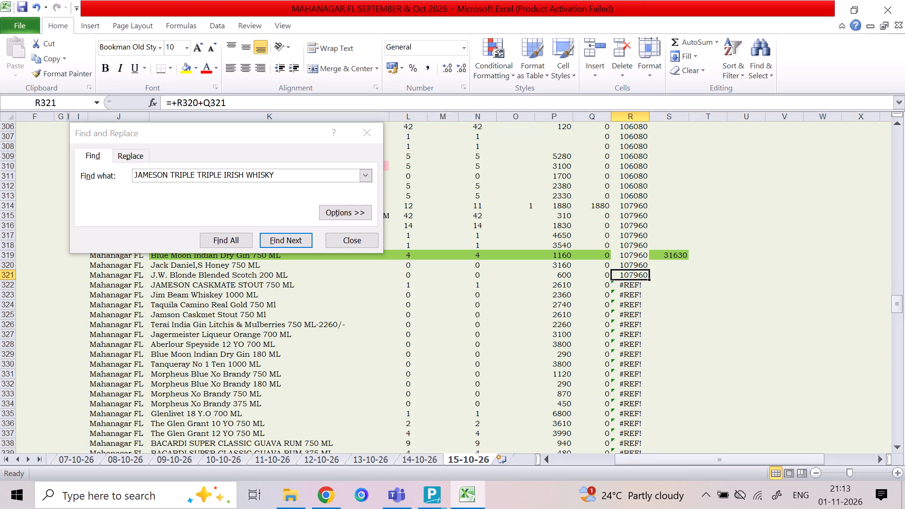
{"action": "left_click", "coordinate": [637, 261]}
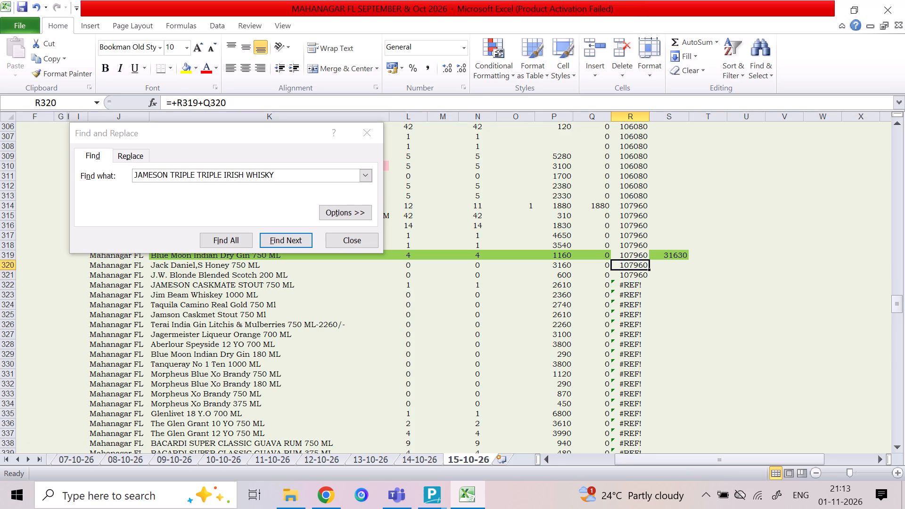
{"action": "left_click_drag", "start_coordinate": [650, 268], "coordinate": [650, 304]}
{"action": "left_click", "coordinate": [694, 278]}
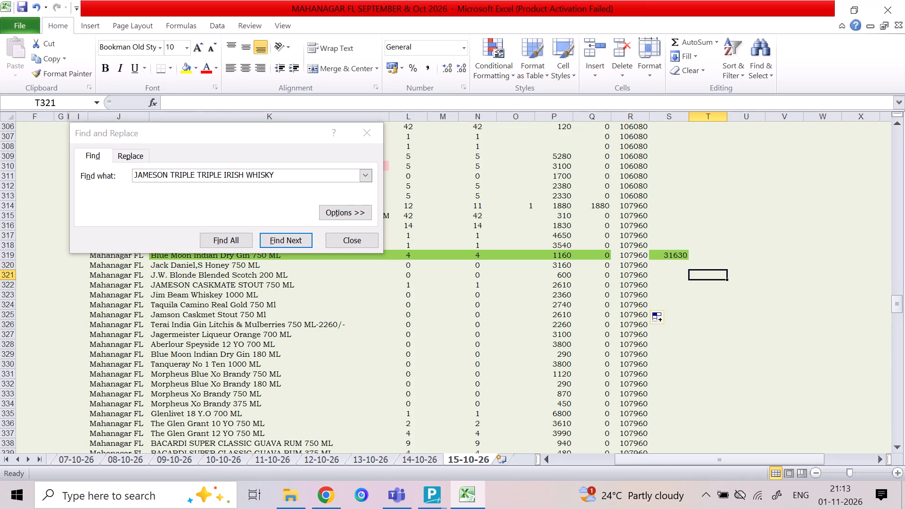
{"action": "left_click", "coordinate": [367, 245]}
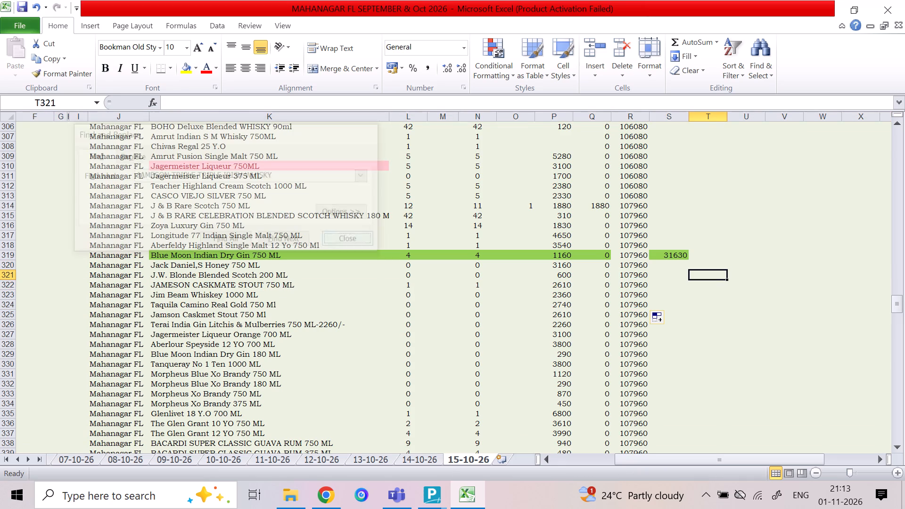
Go to the relocated JAMESON TRIPLE TRIPLE IRISH WHISKY row 555 near the sheet's end and save the workbook.
{"action": "left_click", "coordinate": [373, 301]}
{"action": "left_click_drag", "start_coordinate": [896, 305], "coordinate": [904, 400]}
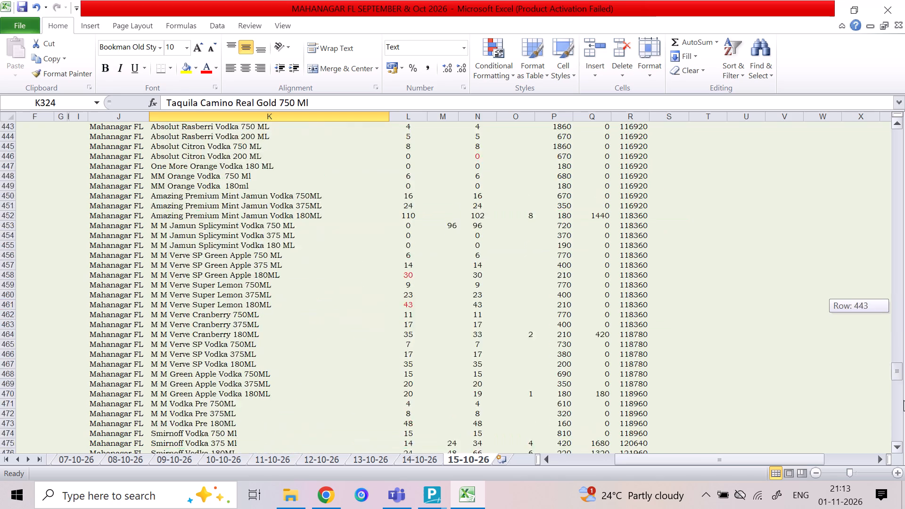
{"action": "left_click_drag", "start_coordinate": [904, 400], "coordinate": [904, 421]}
{"action": "left_click", "coordinate": [904, 421]}
{"action": "left_click_drag", "start_coordinate": [896, 418], "coordinate": [899, 443]}
{"action": "left_click", "coordinate": [767, 340]}
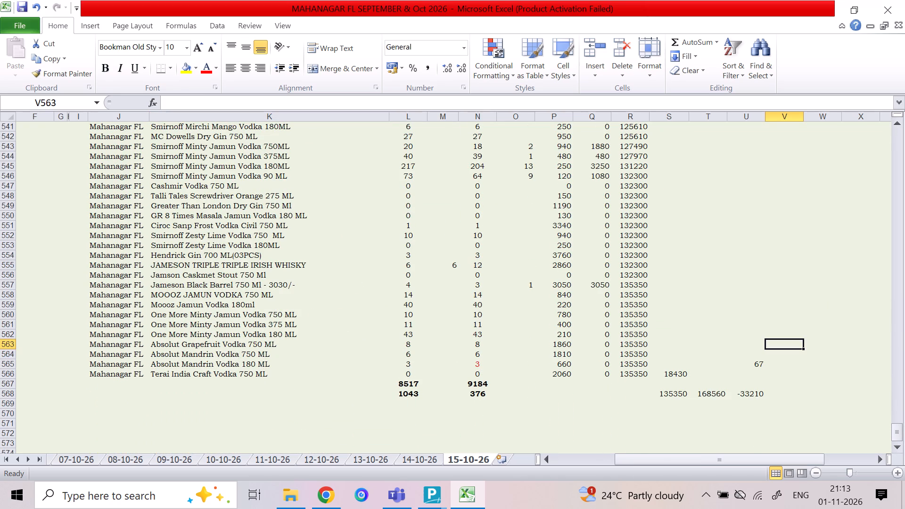
{"action": "left_click", "coordinate": [203, 269]}
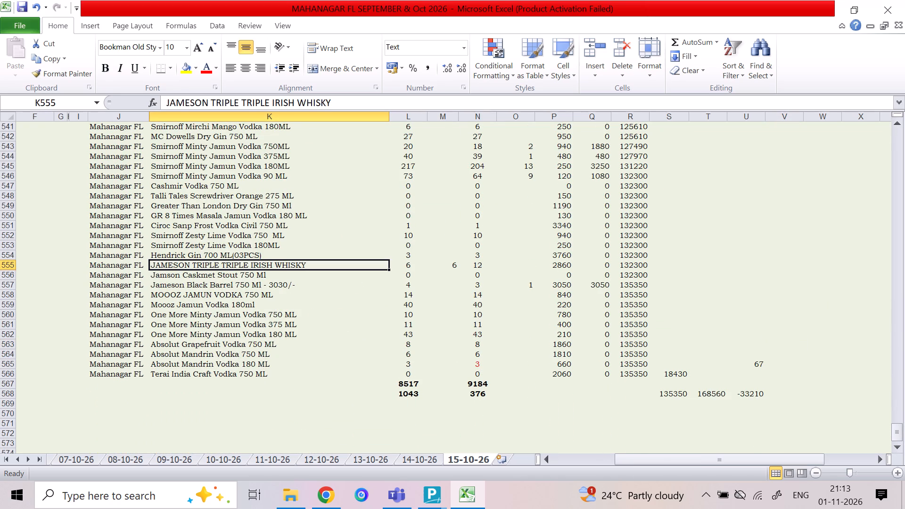
{"action": "left_click", "coordinate": [462, 266]}
{"action": "left_click", "coordinate": [499, 265]}
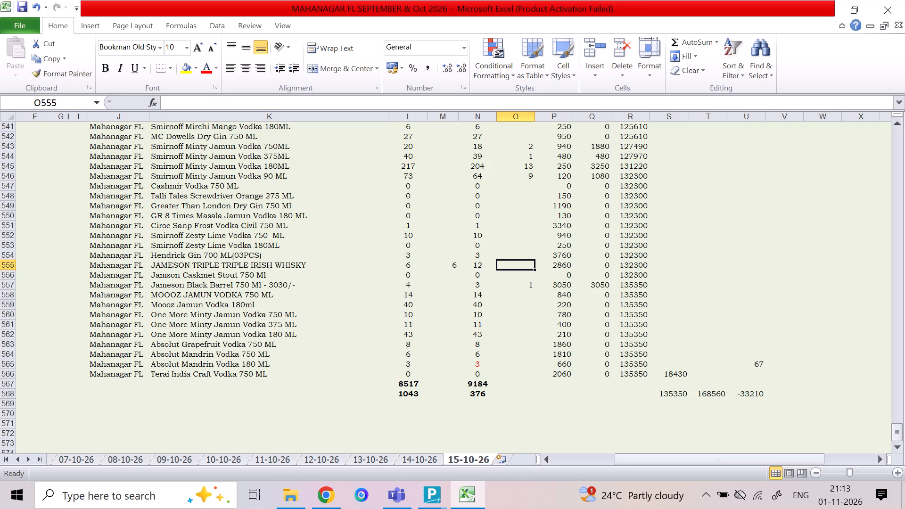
{"action": "key", "text": "ctrl+s"}
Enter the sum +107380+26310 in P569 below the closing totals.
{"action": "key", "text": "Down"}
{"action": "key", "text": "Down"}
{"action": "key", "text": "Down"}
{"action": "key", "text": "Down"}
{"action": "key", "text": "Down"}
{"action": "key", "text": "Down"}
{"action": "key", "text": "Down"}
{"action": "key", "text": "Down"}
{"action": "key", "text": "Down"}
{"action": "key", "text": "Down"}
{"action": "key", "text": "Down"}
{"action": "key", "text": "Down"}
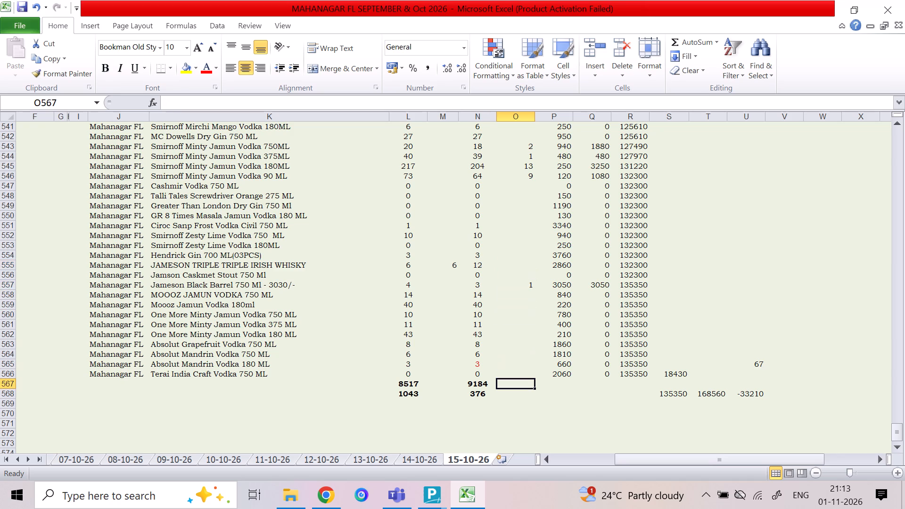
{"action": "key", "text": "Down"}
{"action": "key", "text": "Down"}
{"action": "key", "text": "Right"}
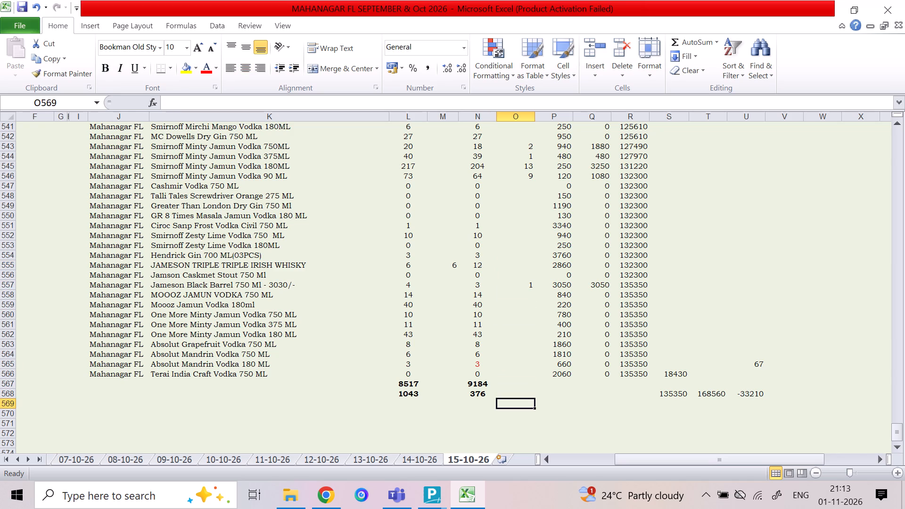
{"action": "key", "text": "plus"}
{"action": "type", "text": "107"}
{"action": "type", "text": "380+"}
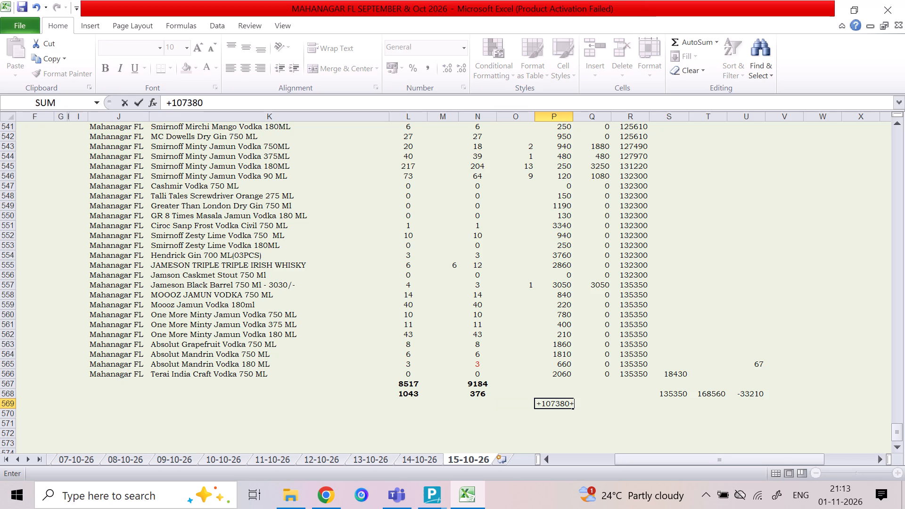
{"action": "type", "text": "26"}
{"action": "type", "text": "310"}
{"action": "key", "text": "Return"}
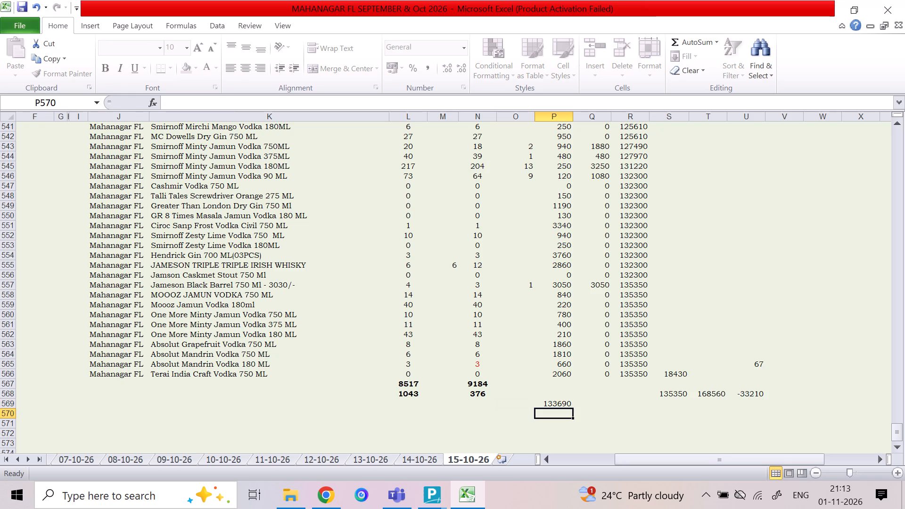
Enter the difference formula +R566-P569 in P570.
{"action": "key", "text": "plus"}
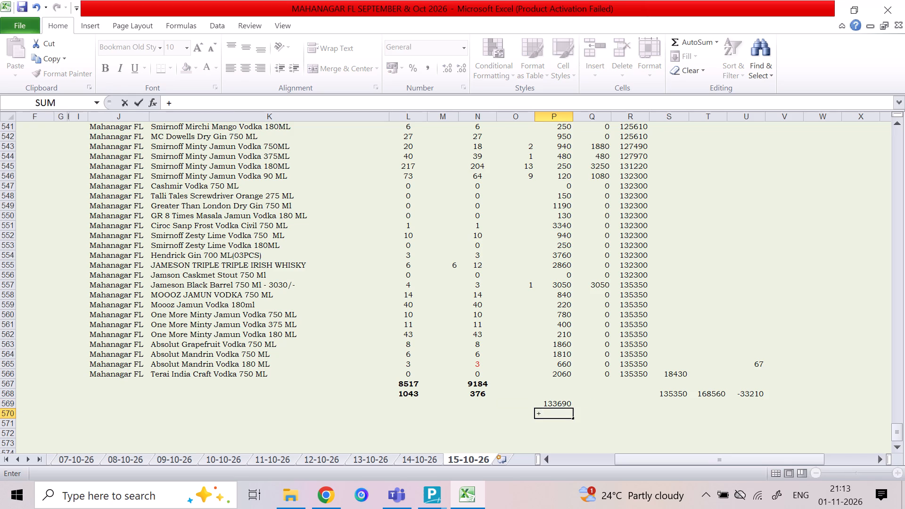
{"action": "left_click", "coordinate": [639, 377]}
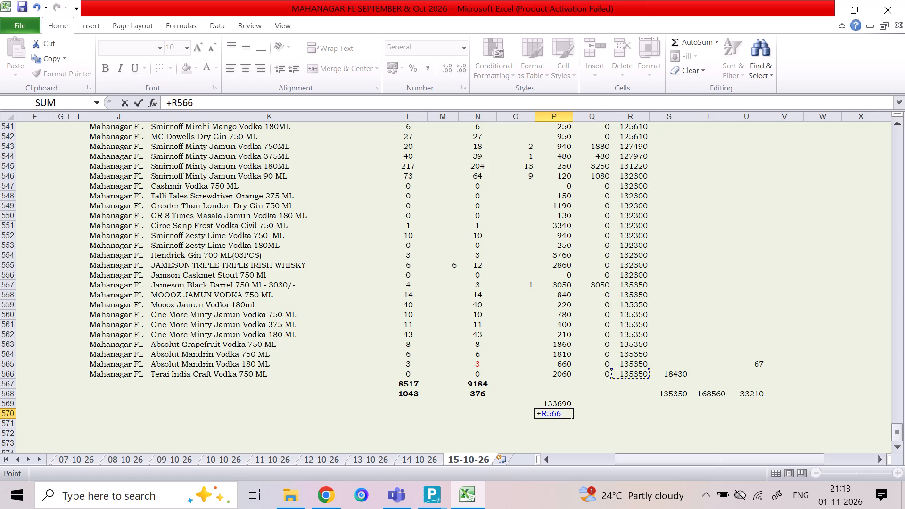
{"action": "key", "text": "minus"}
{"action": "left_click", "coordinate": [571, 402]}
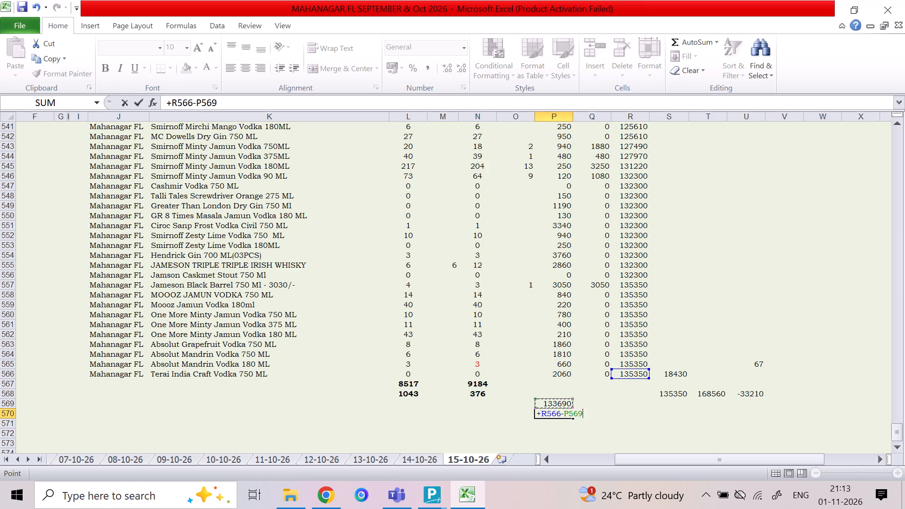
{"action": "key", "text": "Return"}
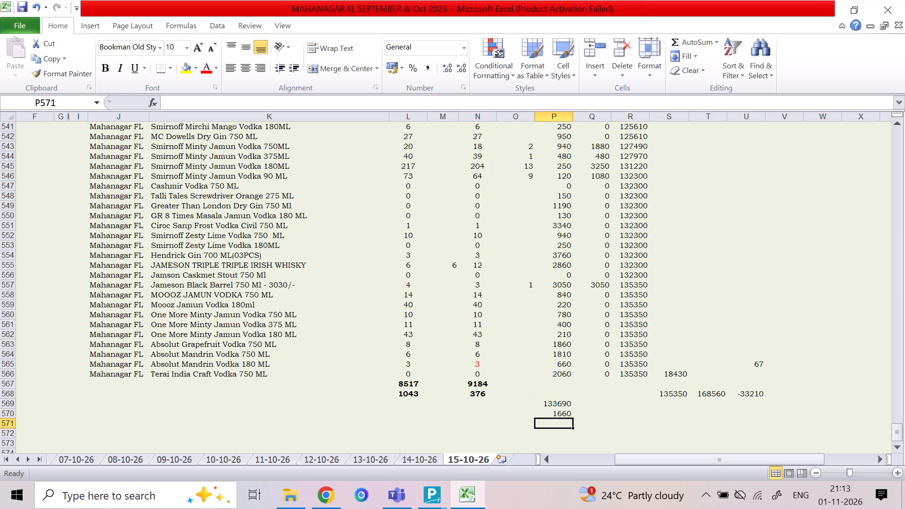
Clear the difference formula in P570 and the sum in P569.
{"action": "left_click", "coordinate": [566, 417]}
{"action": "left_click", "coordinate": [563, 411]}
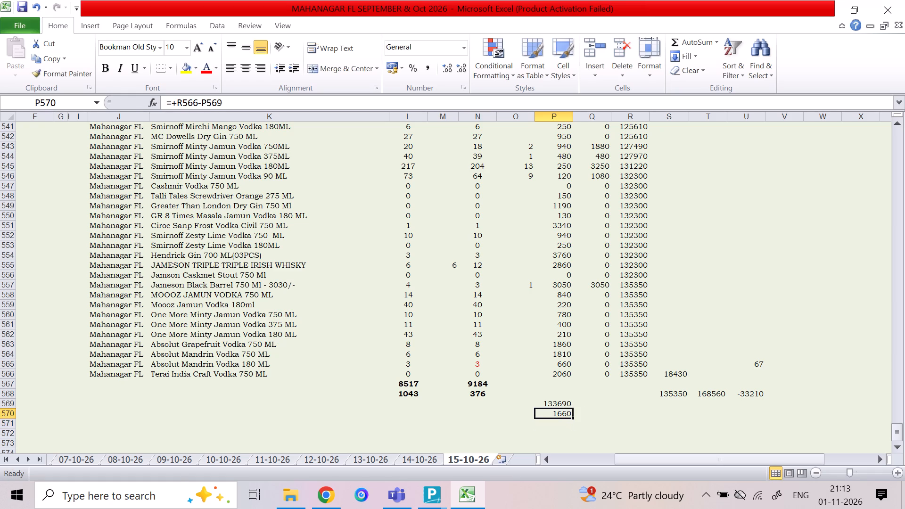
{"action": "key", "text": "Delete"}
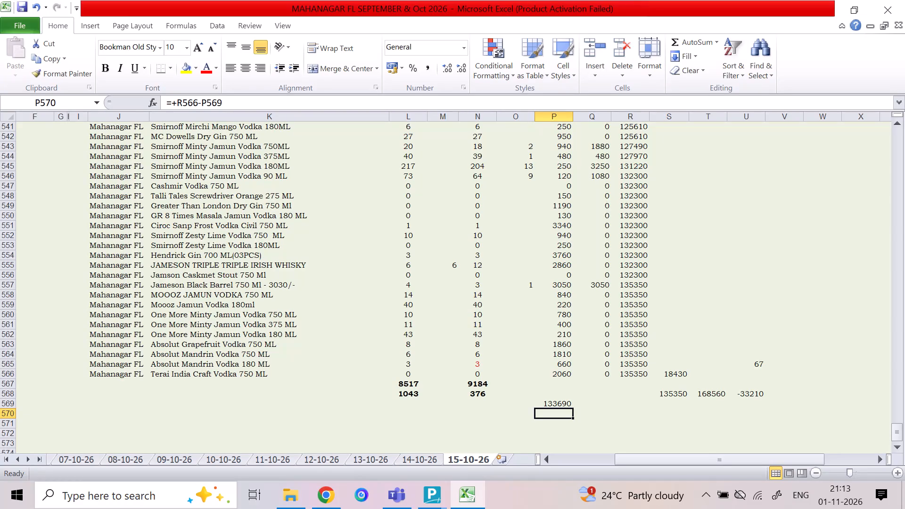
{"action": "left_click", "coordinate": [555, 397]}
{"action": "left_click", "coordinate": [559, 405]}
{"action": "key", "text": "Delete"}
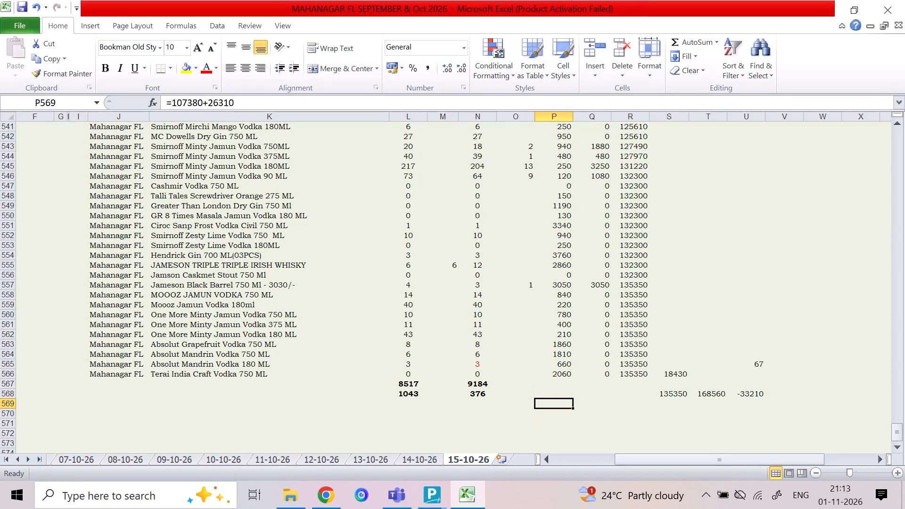
Save the workbook.
{"action": "key", "text": "ctrl+s"}
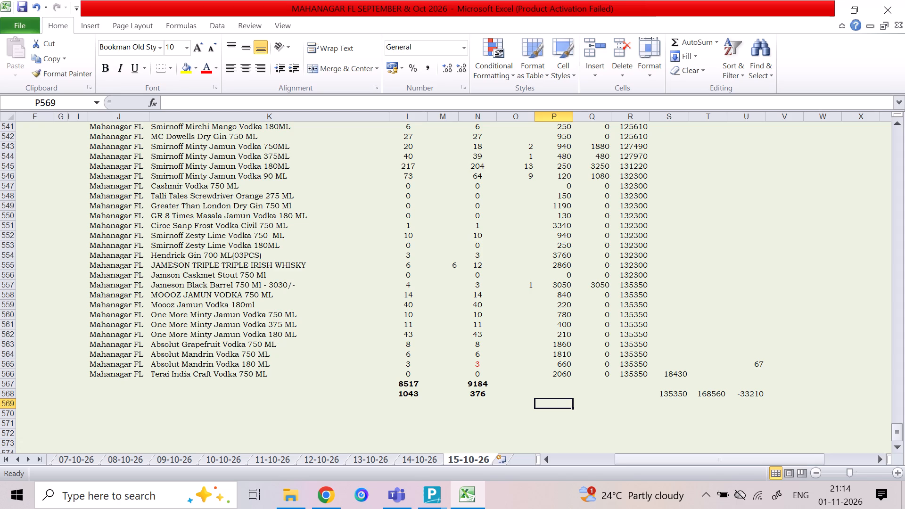
{"action": "key", "text": "ctrl+s"}
{"action": "left_click", "coordinate": [528, 318]}
{"action": "key", "text": "ctrl+s"}
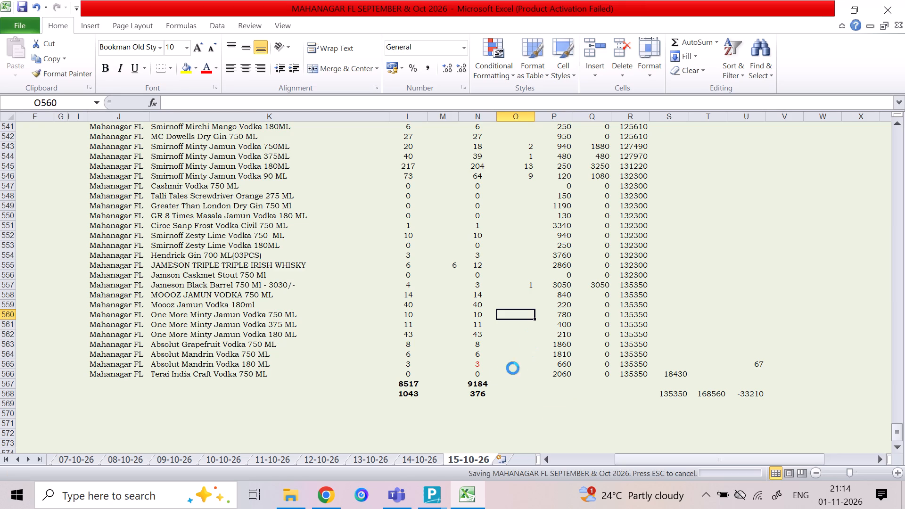
Create a copy of the 15-10-26 sheet at the end of the same workbook.
{"action": "right_click", "coordinate": [460, 461]}
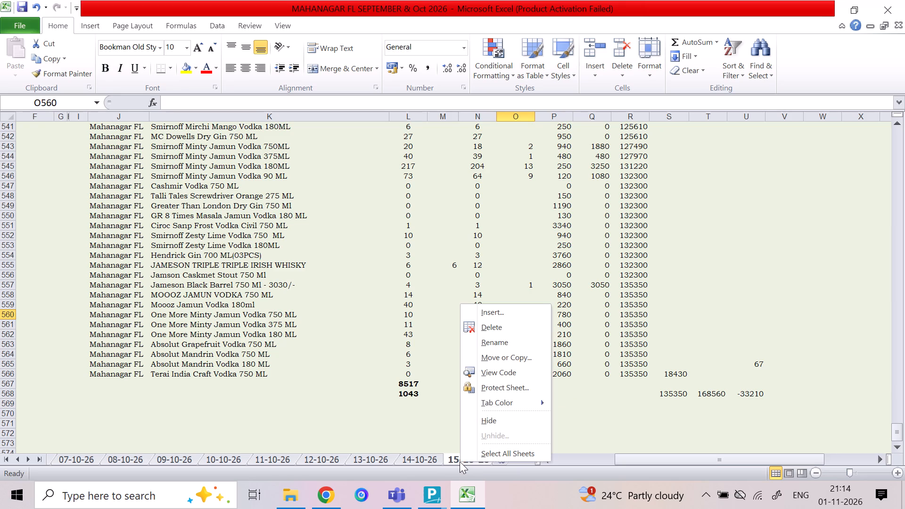
{"action": "left_click", "coordinate": [494, 358]}
{"action": "left_click_drag", "start_coordinate": [587, 347], "coordinate": [591, 388]}
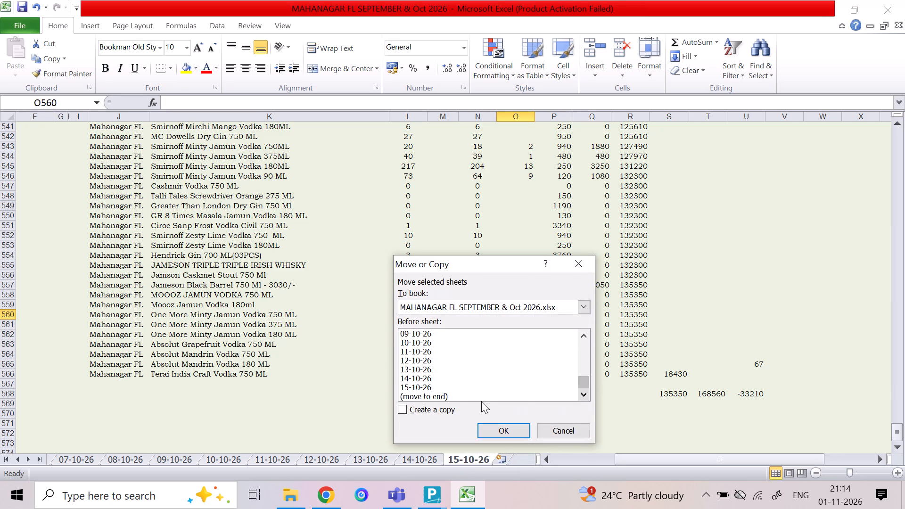
{"action": "left_click", "coordinate": [450, 394]}
{"action": "left_click", "coordinate": [445, 404]}
{"action": "left_click", "coordinate": [492, 431]}
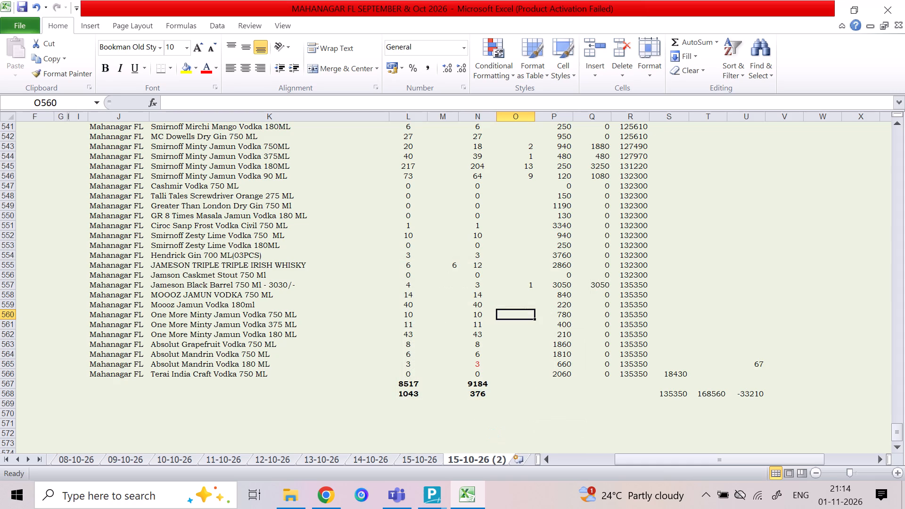
Set the first voucher date in A2 of the copied sheet to 16-10-2026.
{"action": "left_click_drag", "start_coordinate": [897, 435], "coordinate": [892, 128]}
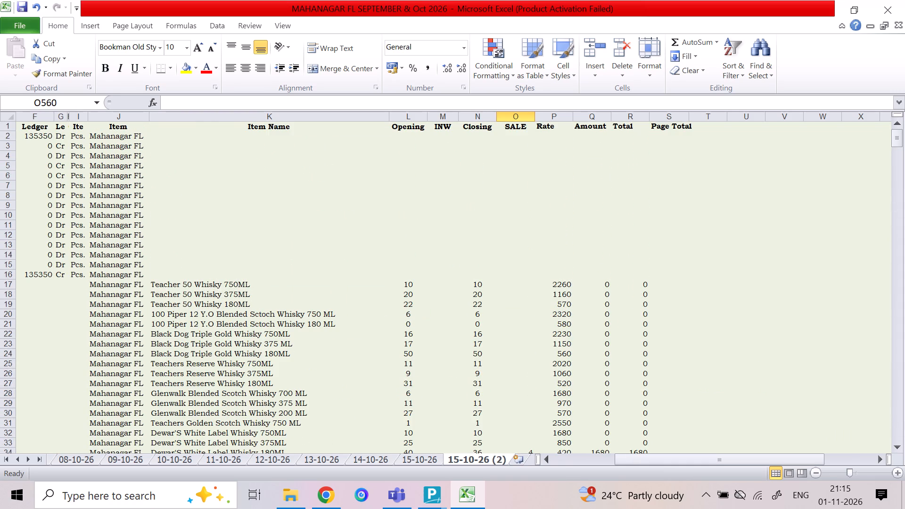
{"action": "double_click", "coordinate": [560, 466]}
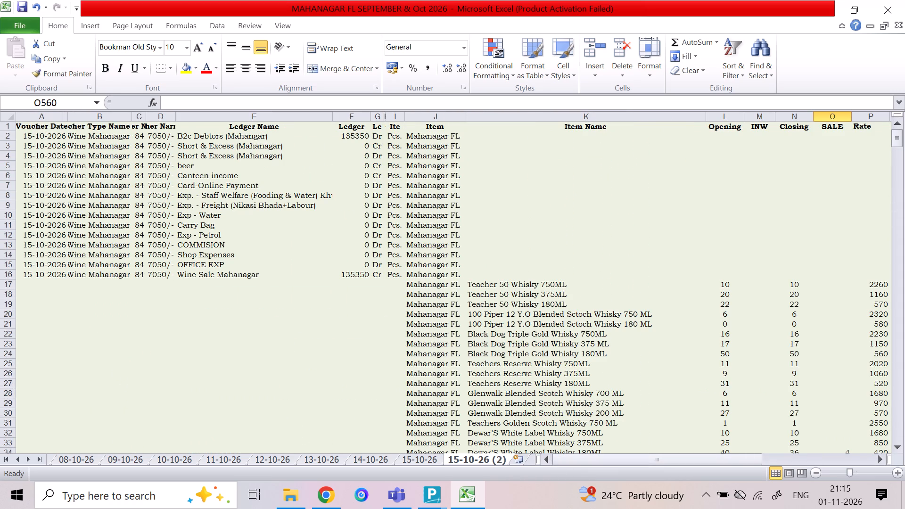
{"action": "double_click", "coordinate": [32, 136]}
{"action": "key", "text": "BackSpace"}
{"action": "key", "text": "6"}
{"action": "key", "text": "Return"}
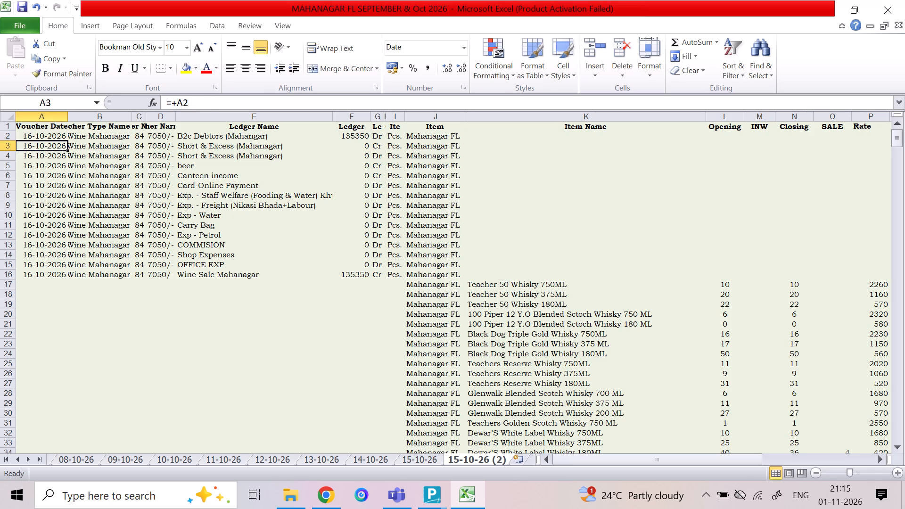
{"action": "left_click", "coordinate": [249, 257]}
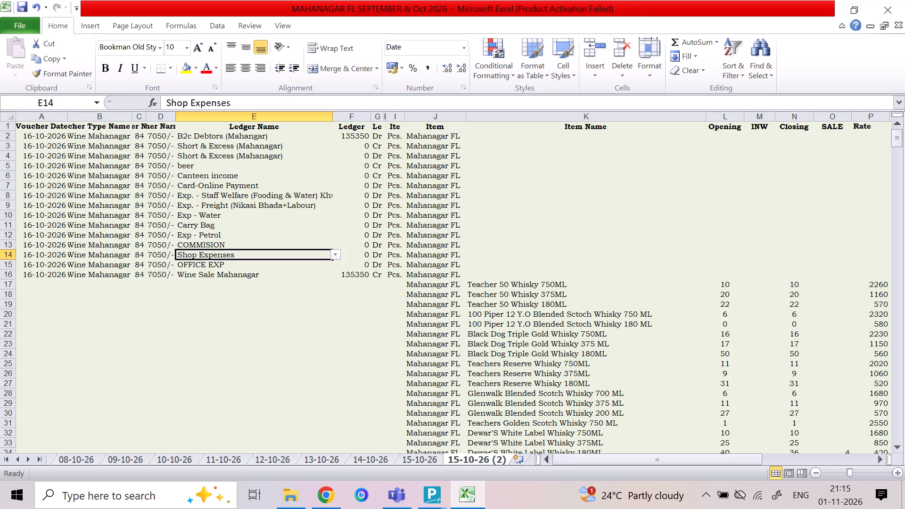
{"action": "left_click", "coordinate": [259, 302]}
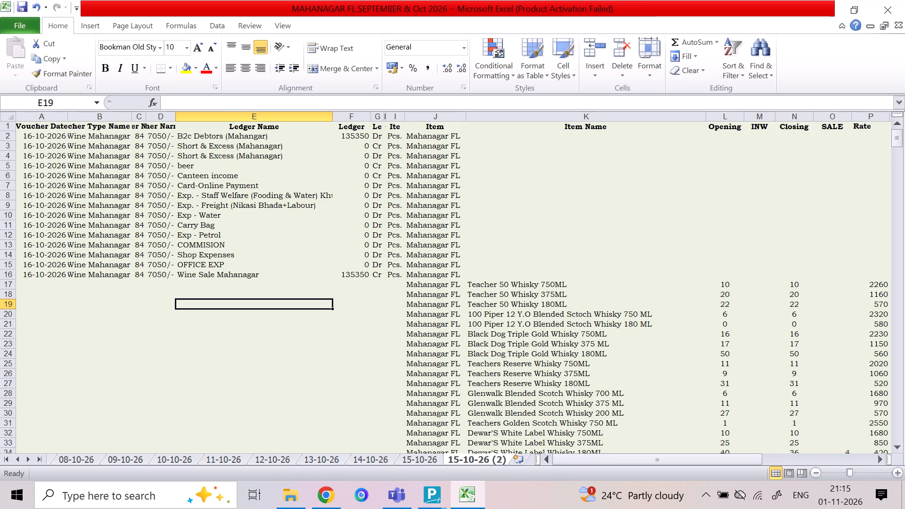
Copy the Closing quantities N17:N566 and paste them as values only into the Opening column starting at L17.
{"action": "left_click_drag", "start_coordinate": [709, 458], "coordinate": [720, 459]}
{"action": "left_click", "coordinate": [704, 299]}
{"action": "left_click", "coordinate": [738, 283]}
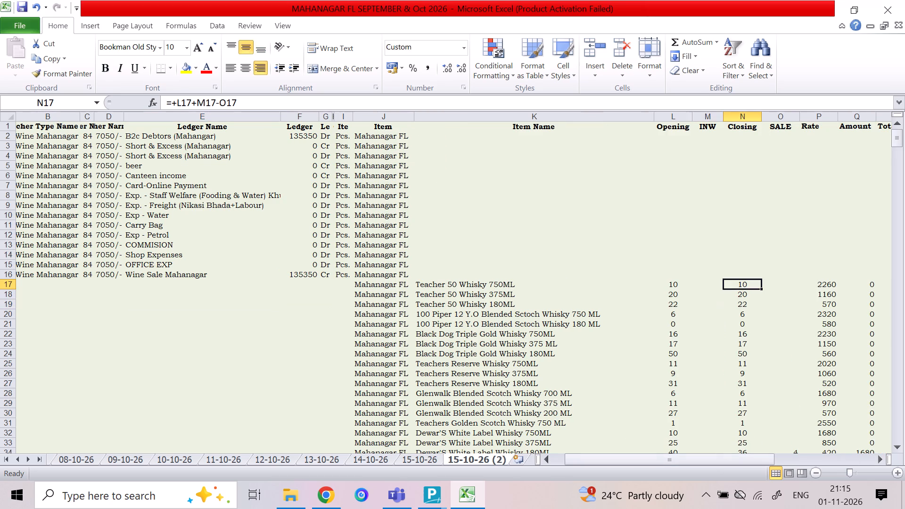
{"action": "key", "text": "shift+Down"}
{"action": "key", "text": "shift+Down"}
{"action": "key", "text": "shift+Down"}
{"action": "key", "text": "shift+Down"}
{"action": "key", "text": "shift+Down"}
{"action": "key", "text": "shift+Down"}
{"action": "key", "text": "shift+Down"}
{"action": "key", "text": "shift+Down"}
{"action": "key", "text": "shift+Down"}
{"action": "key", "text": "shift+Down"}
{"action": "key", "text": "shift+Down"}
{"action": "key", "text": "shift+Down"}
{"action": "key", "text": "shift+Down"}
{"action": "key", "text": "shift+Down"}
{"action": "key", "text": "shift+Down"}
{"action": "key", "text": "shift+Down"}
{"action": "key", "text": "shift+Down"}
{"action": "key", "text": "shift+Down"}
{"action": "key", "text": "shift+Down"}
{"action": "key", "text": "shift+Down"}
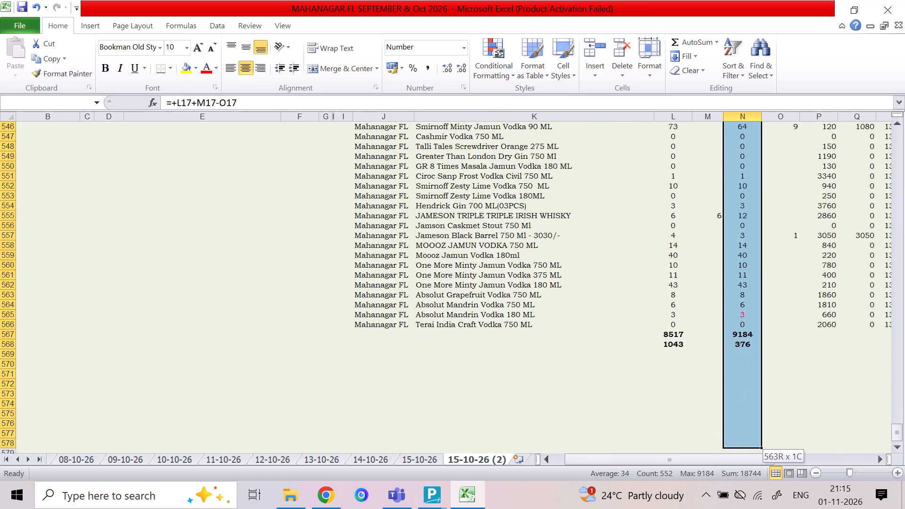
{"action": "key", "text": "shift+Up"}
{"action": "key", "text": "shift+Up"}
{"action": "key", "text": "shift+Up"}
{"action": "key", "text": "shift+Up"}
{"action": "key", "text": "shift+Up"}
{"action": "key", "text": "shift+Up"}
{"action": "key", "text": "shift+Up"}
{"action": "key", "text": "shift+Up"}
{"action": "key", "text": "shift+Up"}
{"action": "key", "text": "shift+Up"}
{"action": "key", "text": "shift+Up"}
{"action": "key", "text": "shift+Up"}
{"action": "key", "text": "shift+Up"}
{"action": "key", "text": "shift+Up"}
{"action": "key", "text": "shift+Up"}
{"action": "key", "text": "shift+Up"}
{"action": "key", "text": "shift+Up"}
{"action": "key", "text": "shift+Up"}
{"action": "key", "text": "shift+Up"}
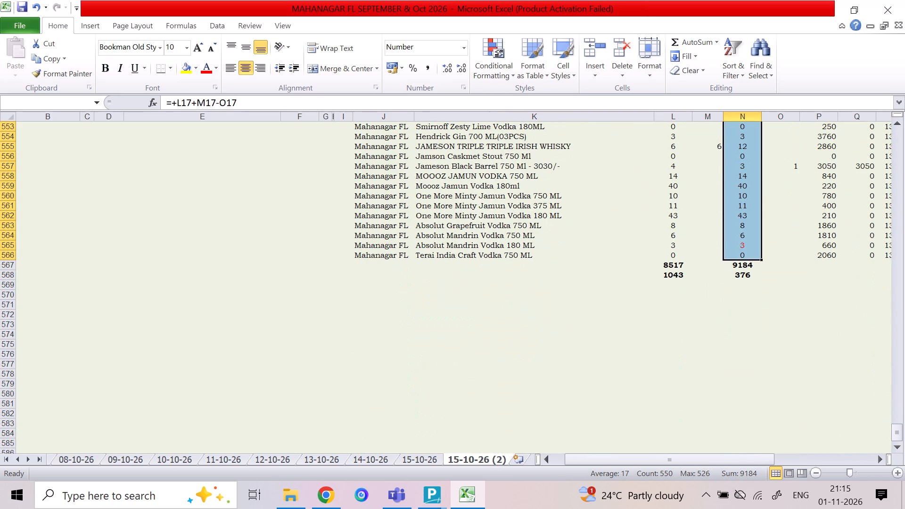
{"action": "key", "text": "ctrl+c"}
{"action": "key", "text": "Up"}
{"action": "key", "text": "Left"}
{"action": "key", "text": "Left"}
{"action": "key", "text": "Down"}
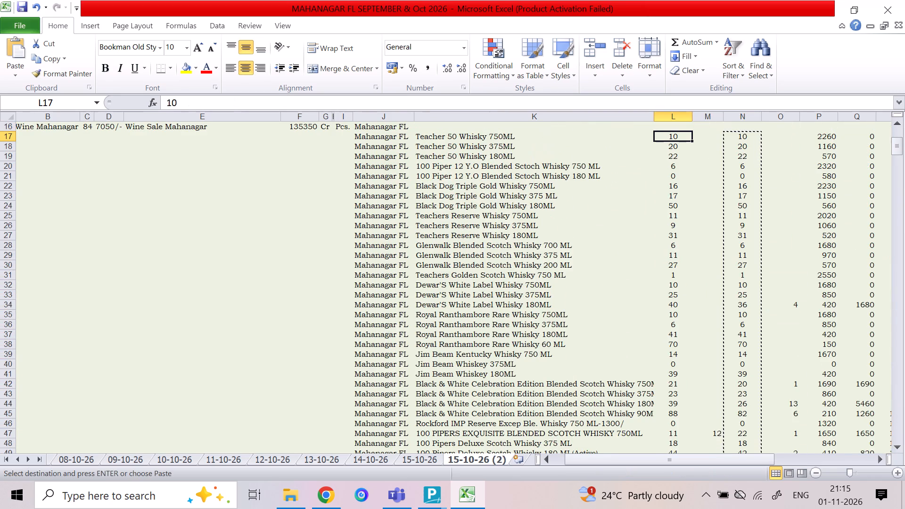
{"action": "right_click", "coordinate": [666, 137]}
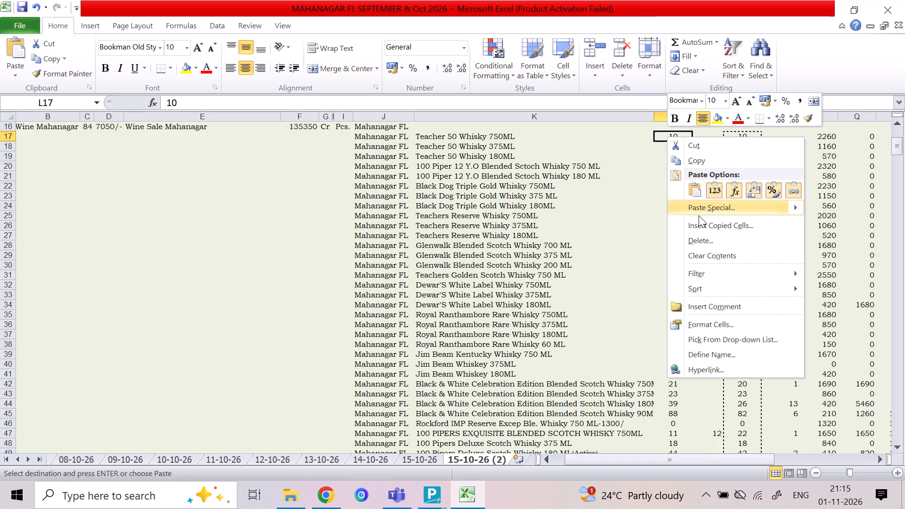
{"action": "left_click", "coordinate": [702, 204]}
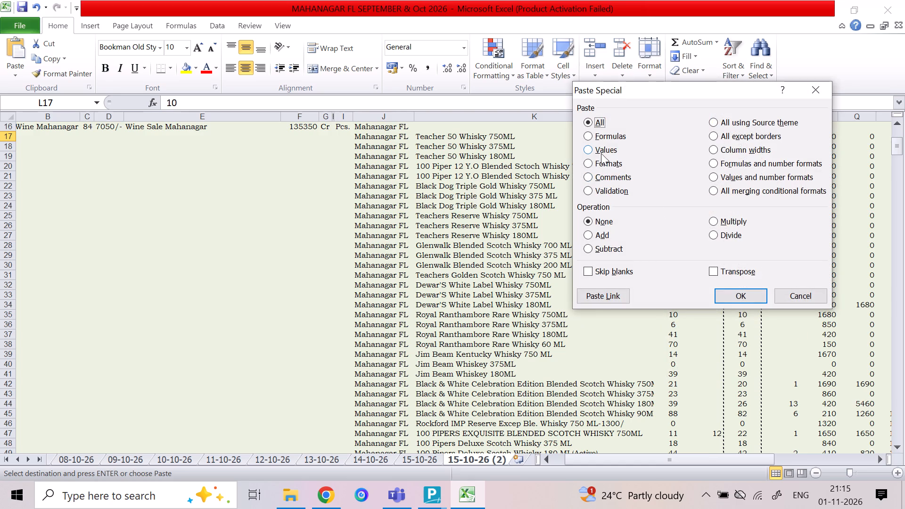
{"action": "left_click", "coordinate": [600, 147]}
{"action": "left_click", "coordinate": [735, 296]}
{"action": "left_click", "coordinate": [732, 309]}
Clear all INW quantities in column M from row 17 down past the last item row.
{"action": "left_click", "coordinate": [693, 126]}
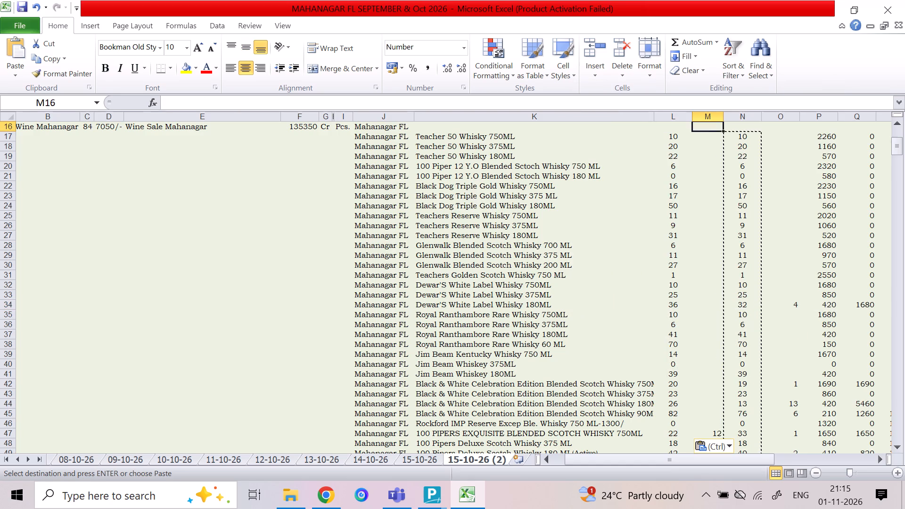
{"action": "left_click", "coordinate": [700, 141]}
{"action": "left_click", "coordinate": [699, 139]}
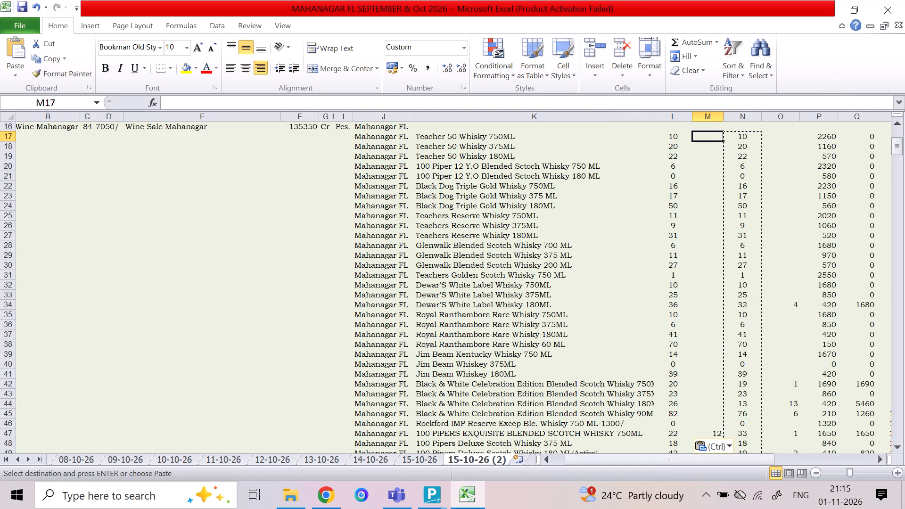
{"action": "key", "text": "shift+Down"}
{"action": "key", "text": "shift+Down"}
{"action": "key", "text": "shift+Down"}
{"action": "key", "text": "shift+Down"}
{"action": "key", "text": "shift+Down"}
{"action": "key", "text": "shift+Down"}
{"action": "key", "text": "shift+Down"}
{"action": "key", "text": "shift+Down"}
{"action": "key", "text": "shift+Down"}
{"action": "key", "text": "shift+Down"}
{"action": "key", "text": "shift+Down"}
{"action": "key", "text": "shift+Down"}
{"action": "key", "text": "shift+Down"}
{"action": "key", "text": "shift+Down"}
{"action": "key", "text": "shift+Down"}
{"action": "key", "text": "shift+Down"}
{"action": "key", "text": "shift+Down"}
{"action": "key", "text": "shift+Down"}
{"action": "key", "text": "shift+Down"}
{"action": "key", "text": "shift+Down"}
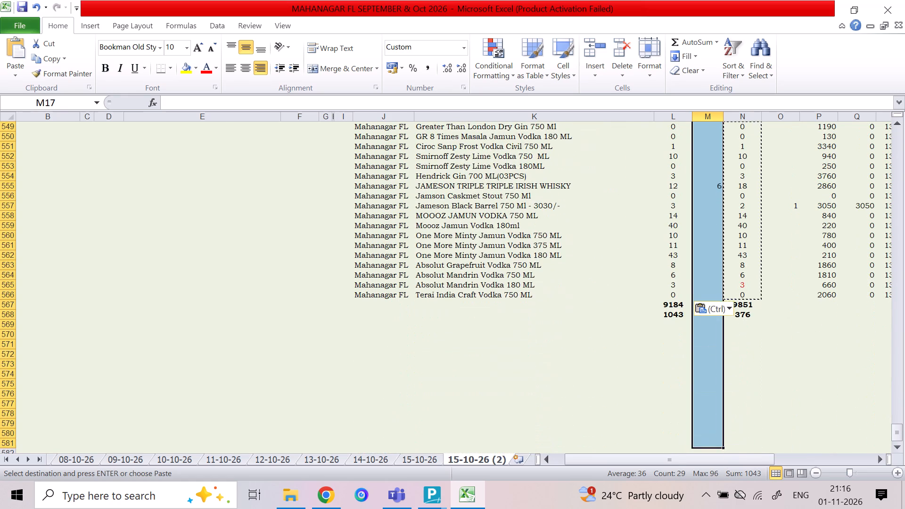
{"action": "key", "text": "Delete"}
Clear all SALE quantities in column O down past the last item row.
{"action": "key", "text": "Up"}
{"action": "key", "text": "Right"}
{"action": "key", "text": "Right"}
{"action": "key", "text": "shift+Down"}
{"action": "key", "text": "shift+Down"}
{"action": "key", "text": "shift+Down"}
{"action": "key", "text": "shift+Down"}
{"action": "key", "text": "shift+Down"}
{"action": "key", "text": "shift+Down"}
{"action": "key", "text": "shift+Down"}
{"action": "key", "text": "shift+Down"}
{"action": "key", "text": "shift+Down"}
{"action": "key", "text": "shift+Down"}
{"action": "key", "text": "shift+Down"}
{"action": "key", "text": "shift+Down"}
{"action": "key", "text": "shift+Down"}
{"action": "key", "text": "shift+Down"}
{"action": "key", "text": "shift+Down"}
{"action": "key", "text": "shift+Down"}
{"action": "key", "text": "shift+Down"}
{"action": "key", "text": "shift+Down"}
{"action": "key", "text": "shift+Down"}
{"action": "key", "text": "shift+Down"}
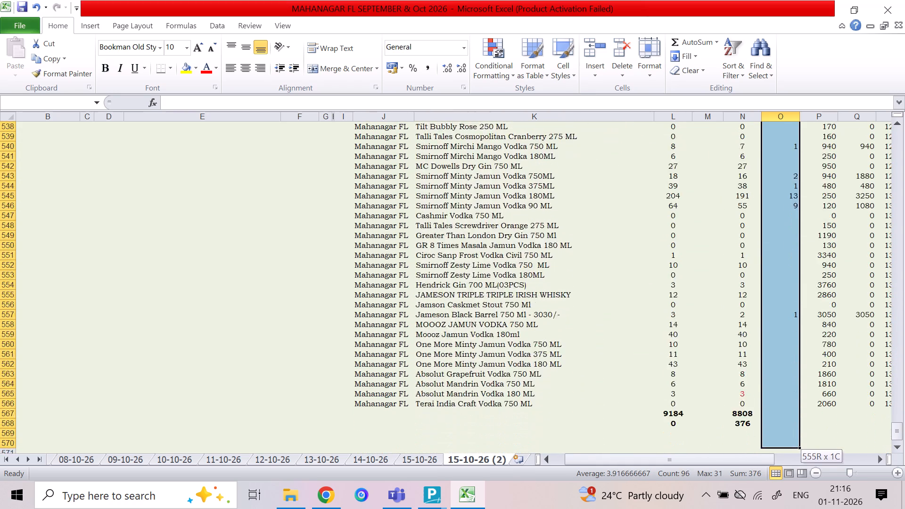
{"action": "key", "text": "Delete"}
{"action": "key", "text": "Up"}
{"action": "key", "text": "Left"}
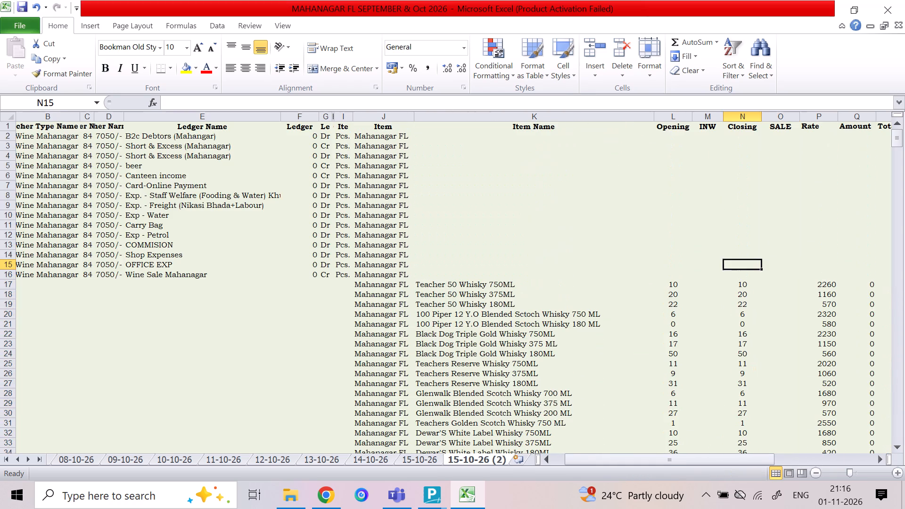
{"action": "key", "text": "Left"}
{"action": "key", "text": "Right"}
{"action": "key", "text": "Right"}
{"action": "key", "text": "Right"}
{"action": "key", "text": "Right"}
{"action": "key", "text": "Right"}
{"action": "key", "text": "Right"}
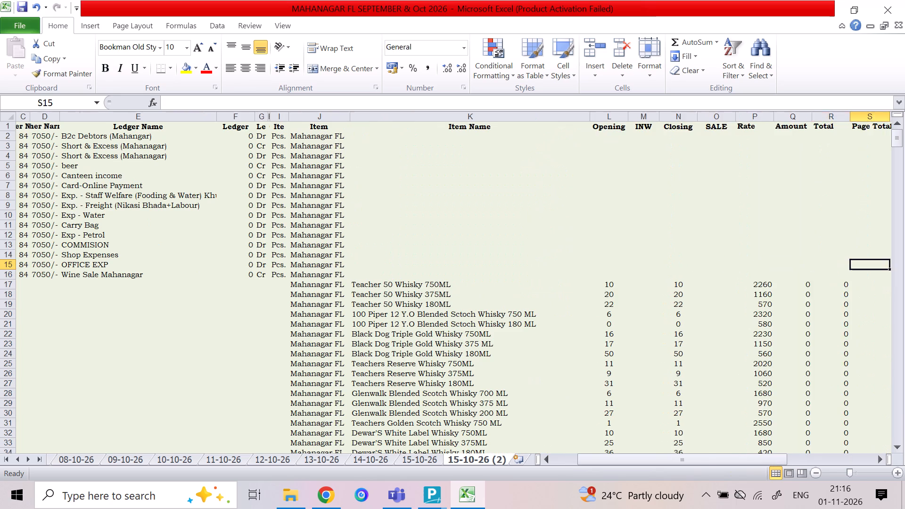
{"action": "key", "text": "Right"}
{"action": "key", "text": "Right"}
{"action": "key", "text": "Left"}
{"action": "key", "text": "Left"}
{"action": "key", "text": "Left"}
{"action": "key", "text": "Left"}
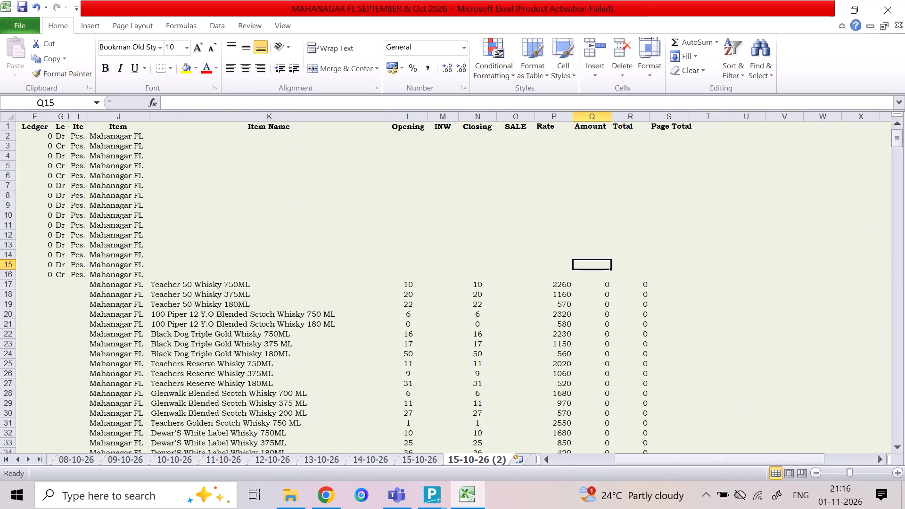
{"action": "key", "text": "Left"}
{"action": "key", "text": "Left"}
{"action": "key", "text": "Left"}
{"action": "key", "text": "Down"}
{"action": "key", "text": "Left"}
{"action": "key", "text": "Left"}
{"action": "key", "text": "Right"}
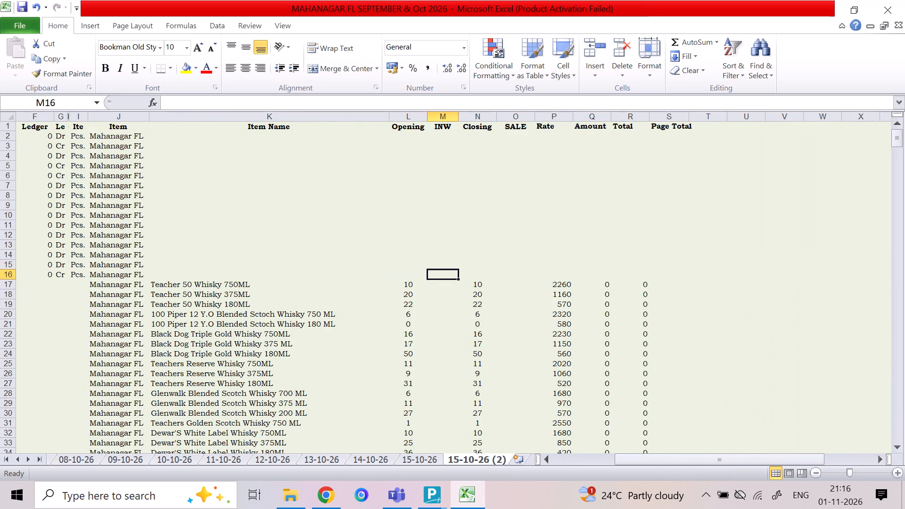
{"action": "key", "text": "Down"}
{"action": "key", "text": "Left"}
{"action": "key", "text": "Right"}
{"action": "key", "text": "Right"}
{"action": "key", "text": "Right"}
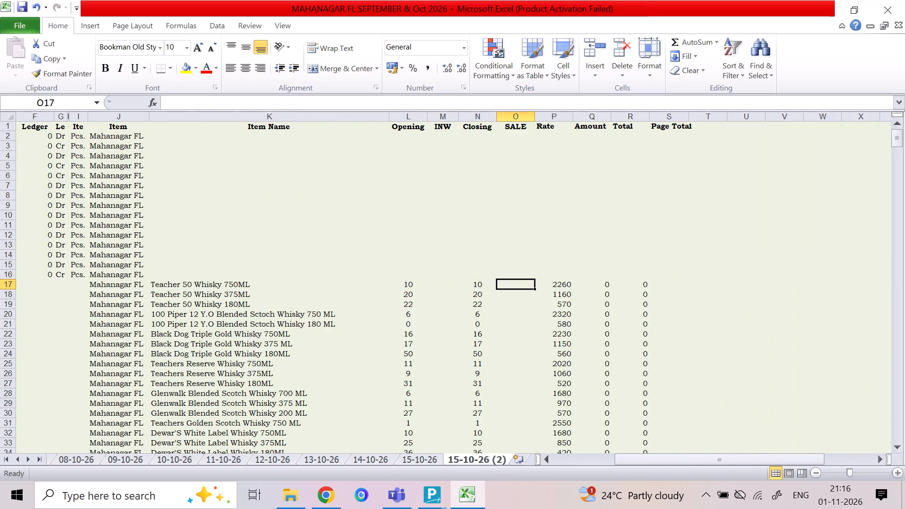
Rename the copied sheet as 16-10-26.
{"action": "right_click", "coordinate": [475, 456]}
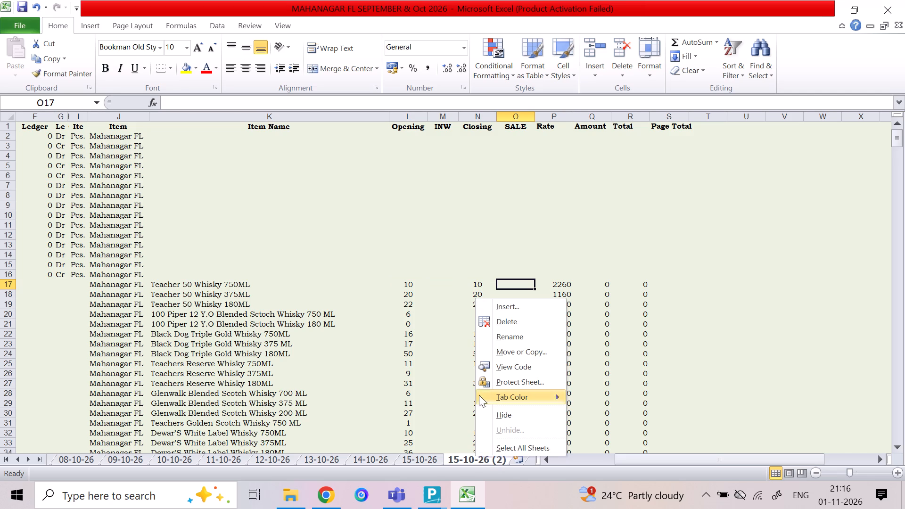
{"action": "left_click", "coordinate": [509, 338]}
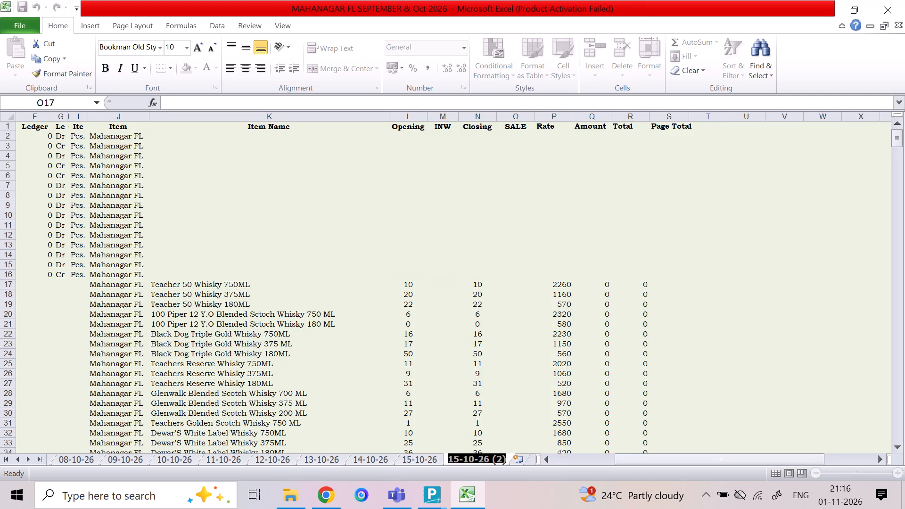
{"action": "type", "text": "16-10-26"}
{"action": "key", "text": "Return"}
{"action": "left_click", "coordinate": [508, 344]}
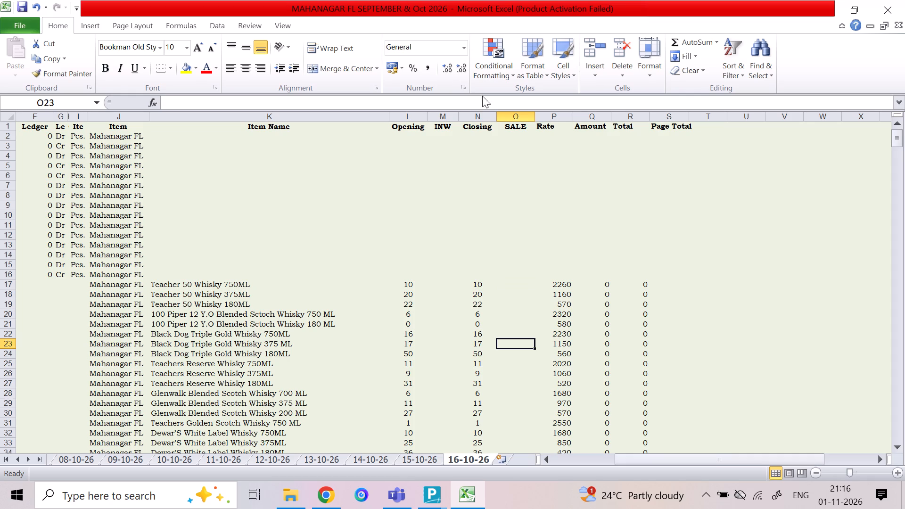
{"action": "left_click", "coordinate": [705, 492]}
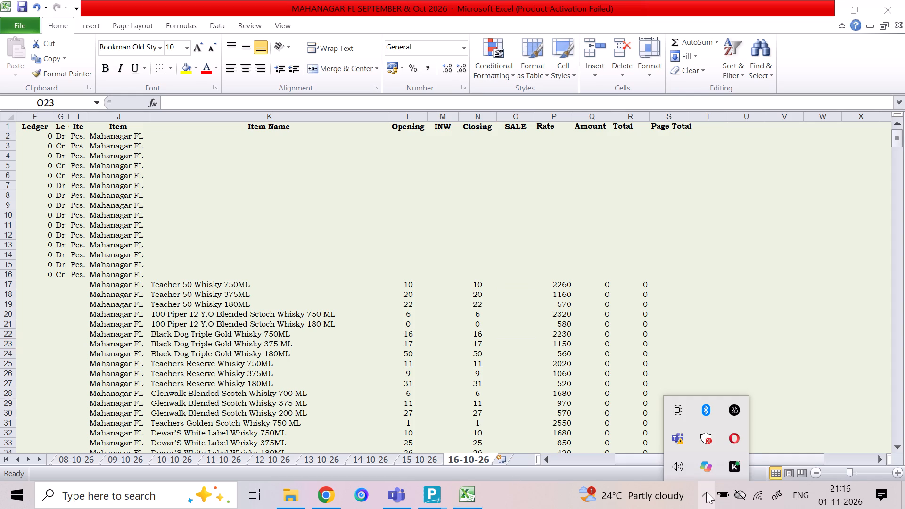